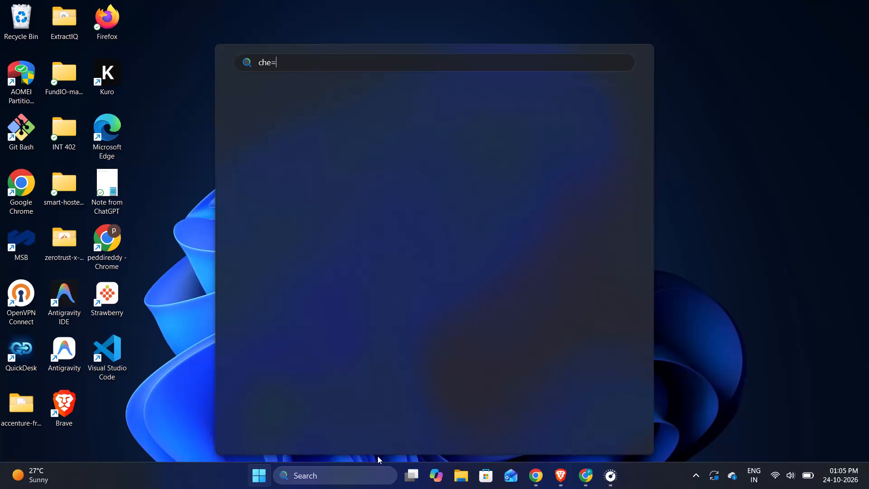
Search the computer for "chrome" and launch Google Chrome.
key("BackSpace")
type("ri")
key("BackSpace")
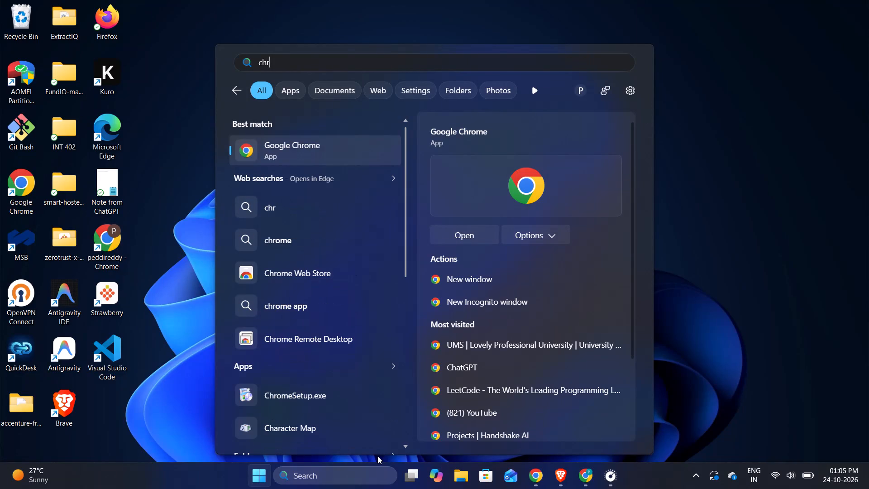
type("ome")
key("space")
key("Return")
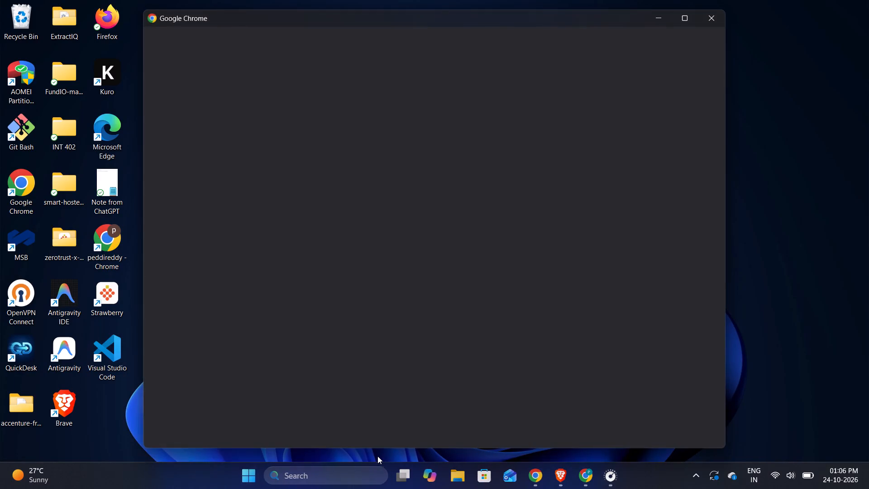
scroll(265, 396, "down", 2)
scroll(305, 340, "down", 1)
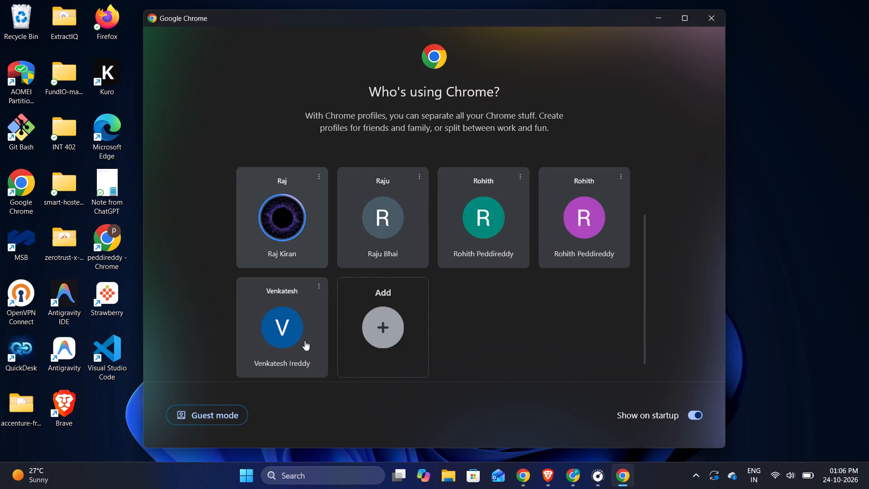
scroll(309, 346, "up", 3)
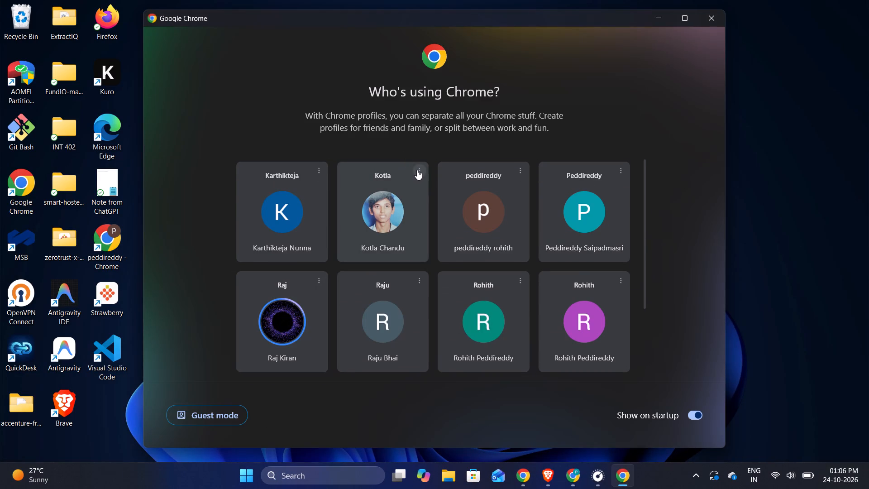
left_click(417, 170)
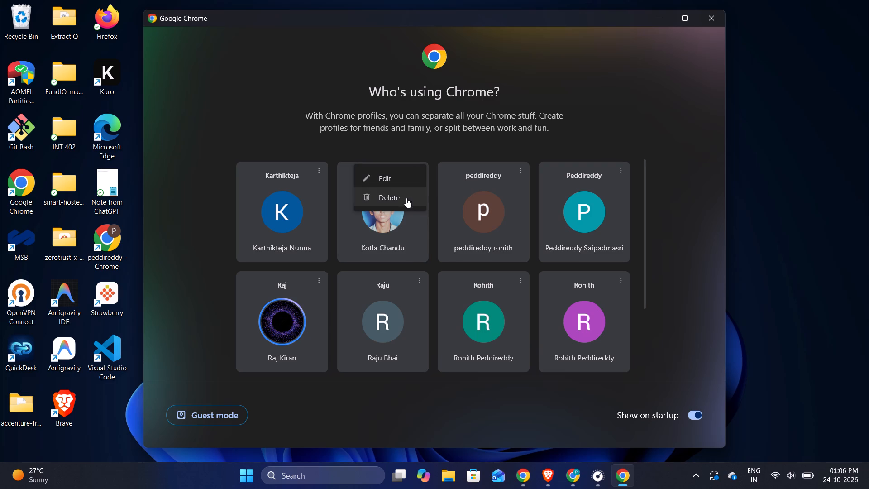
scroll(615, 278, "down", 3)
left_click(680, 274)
Add a new Chrome profile and choose to set it up by signing in.
scroll(618, 135, "down", 3)
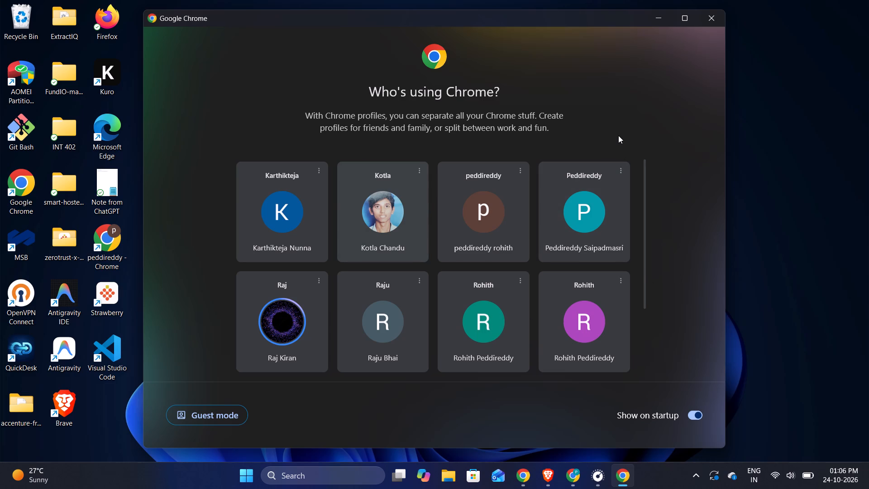
scroll(537, 258, "down", 3)
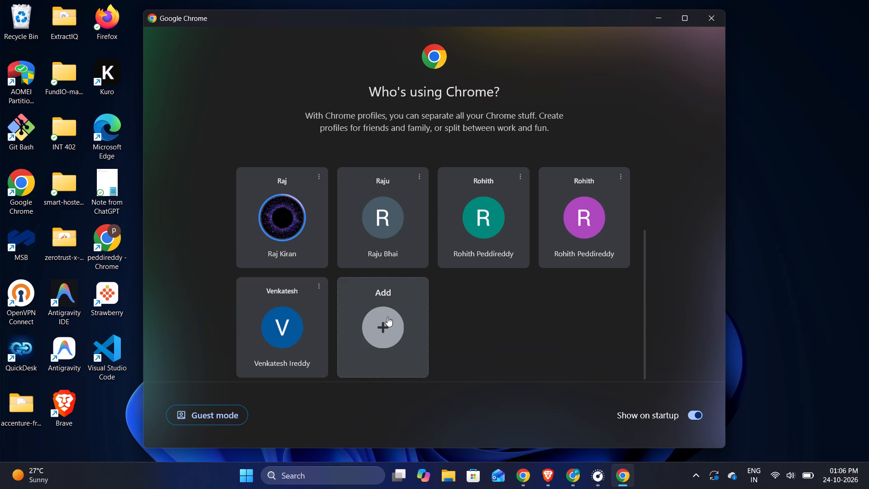
scroll(387, 316, "right", 1)
scroll(377, 334, "up", 1)
scroll(377, 334, "down", 2)
left_click(374, 351)
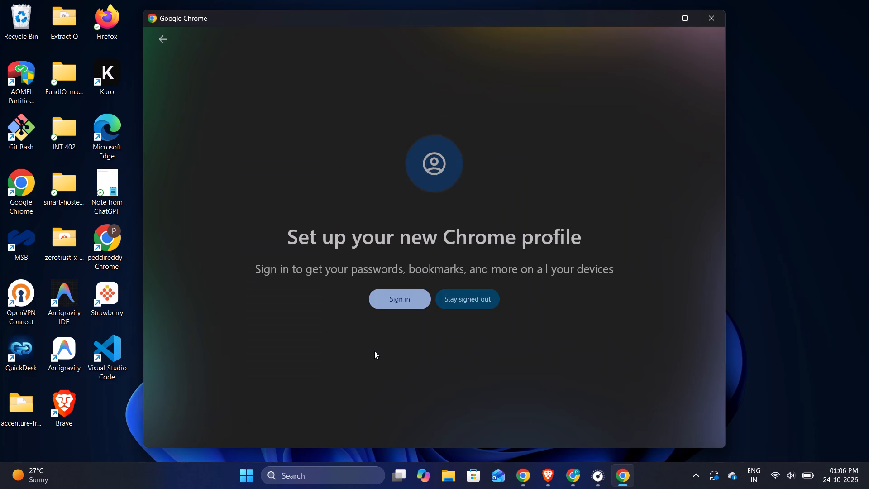
left_click(414, 297)
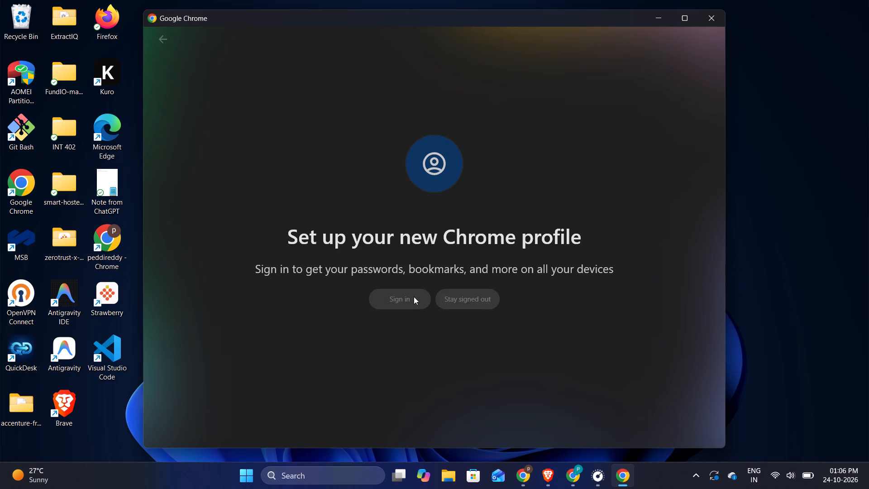
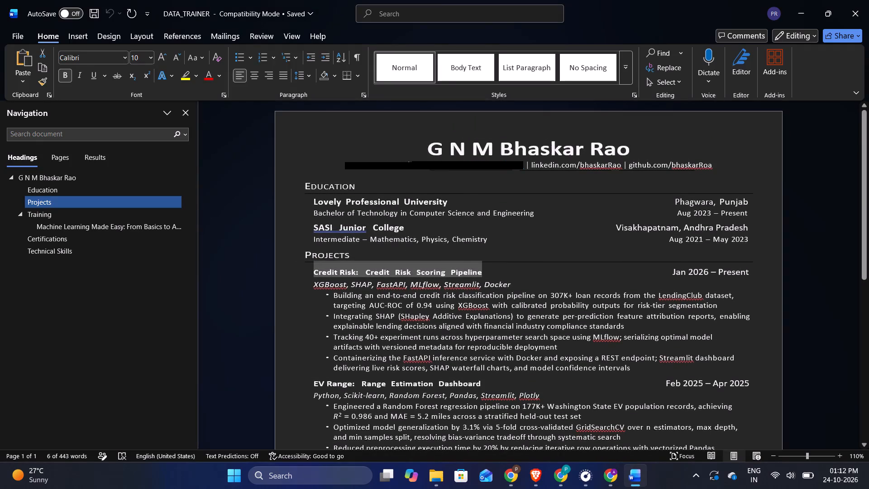
Shorten the name heading at the top of the DATA_TRAINER resume to its first initial, G.
left_click(634, 148)
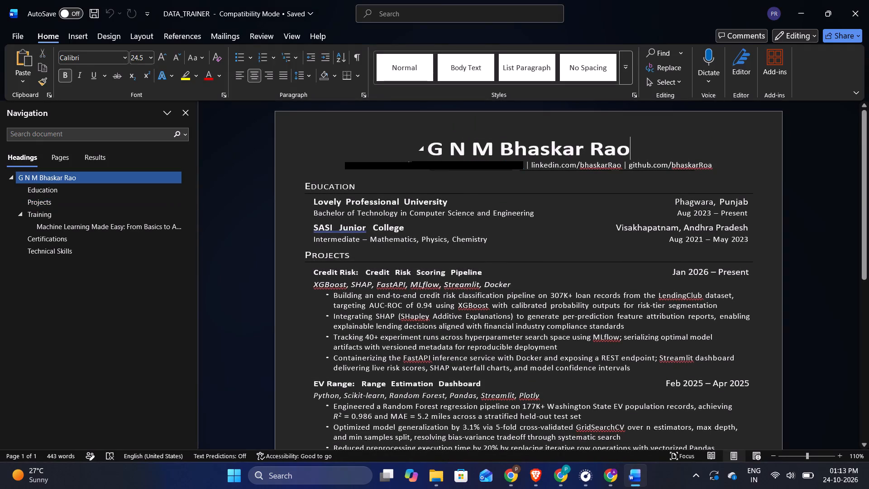
key("BackSpace")
key("BackSpace")
key("BackSpace")
key("BackSpace")
key("BackSpace")
key("BackSpace")
key("BackSpace")
key("BackSpace")
key("BackSpace")
key("BackSpace")
key("BackSpace")
key("BackSpace")
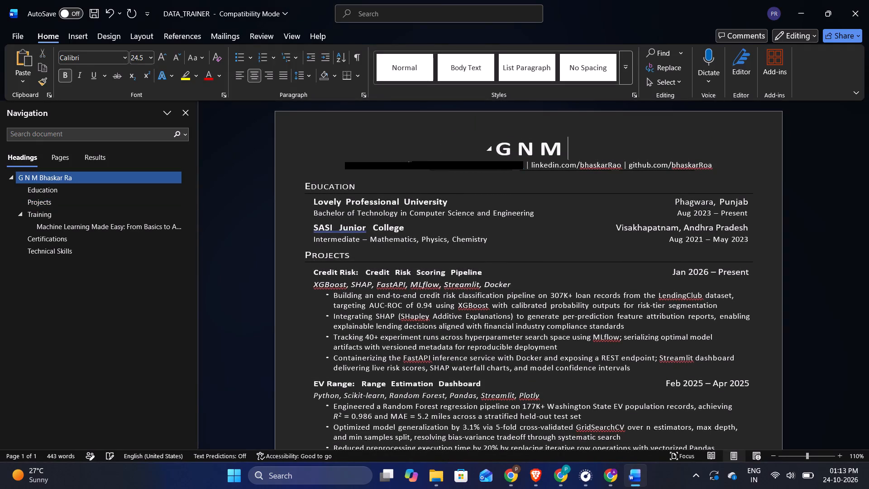
key("BackSpace")
key("BackSpace")
key("BackSpace")
key("BackSpace")
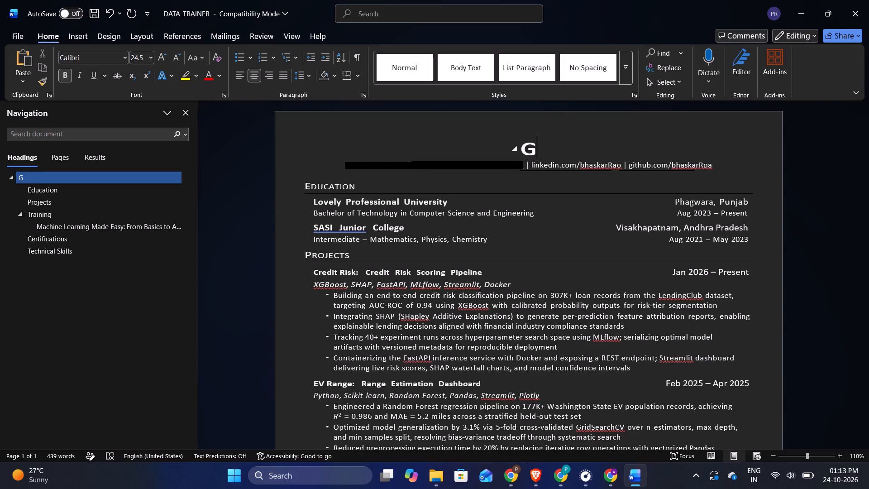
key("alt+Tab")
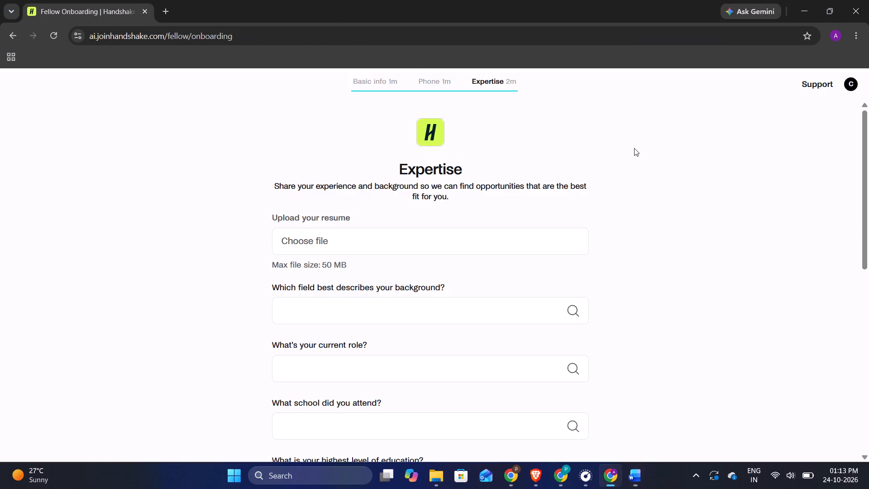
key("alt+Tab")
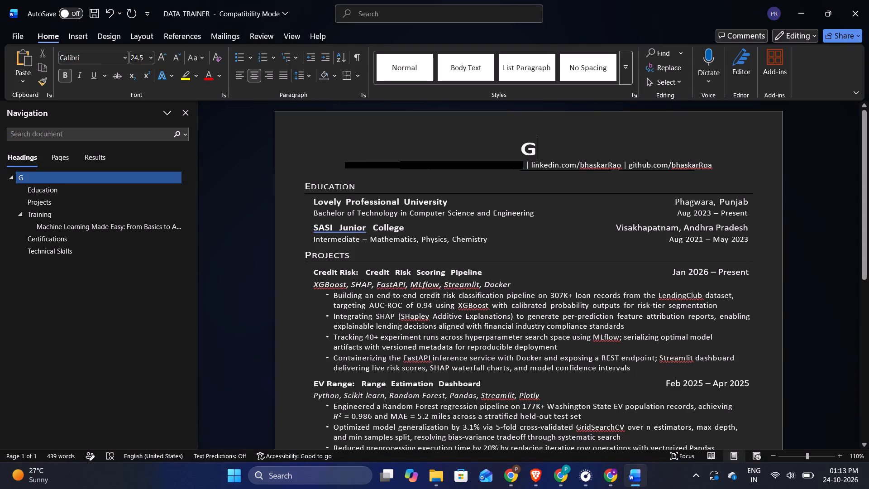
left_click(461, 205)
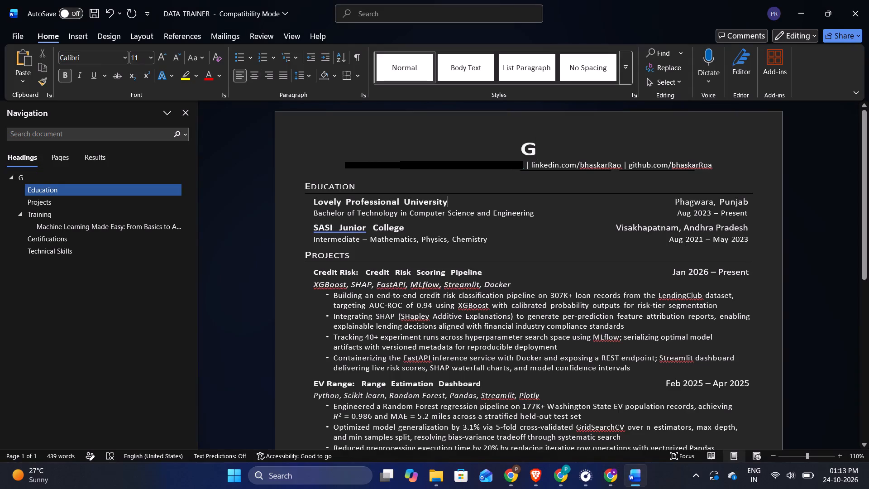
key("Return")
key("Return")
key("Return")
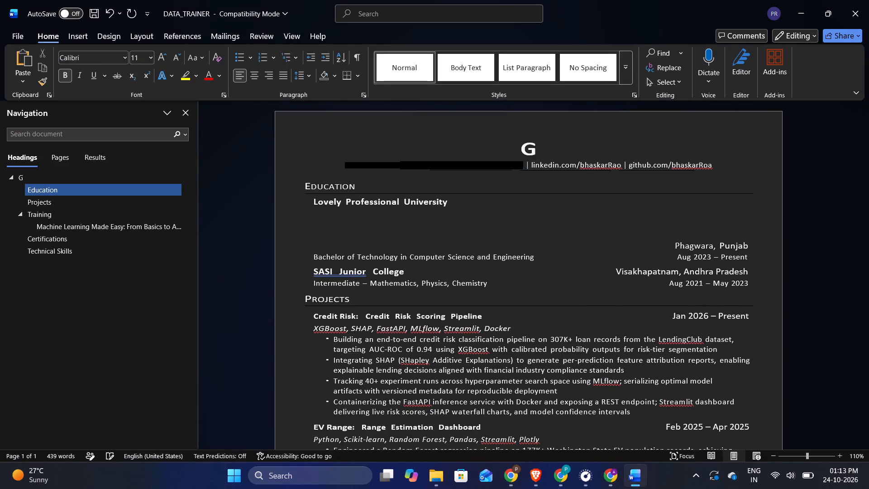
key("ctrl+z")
Replace the university name in the first Education entry with KIET.
key("BackSpace")
key("BackSpace")
key("BackSpace")
key("BackSpace")
key("BackSpace")
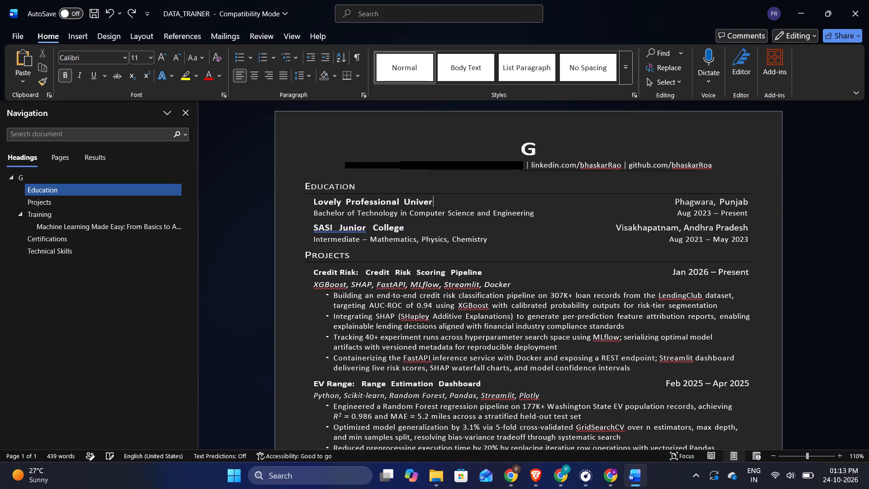
key("BackSpace")
key("BackSpace")
key("BackSpace")
key("BackSpace")
key("BackSpace")
key("BackSpace")
key("BackSpace")
key("BackSpace")
key("BackSpace")
key("BackSpace")
key("BackSpace")
key("BackSpace")
key("BackSpace")
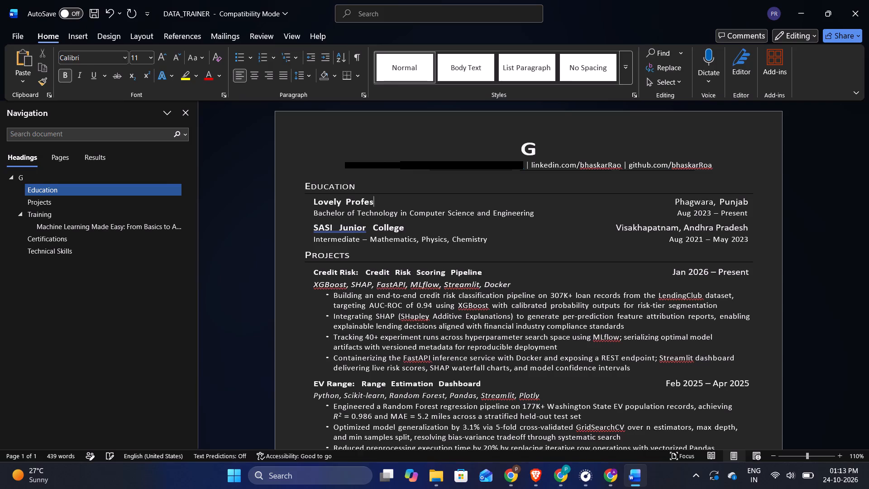
key("BackSpace")
key("BackSpace")
key("BackSpace")
key("BackSpace")
key("BackSpace")
key("BackSpace")
key("BackSpace")
key("BackSpace")
key("BackSpace")
key("BackSpace")
key("BackSpace")
key("BackSpace")
type("KI")
type("ET")
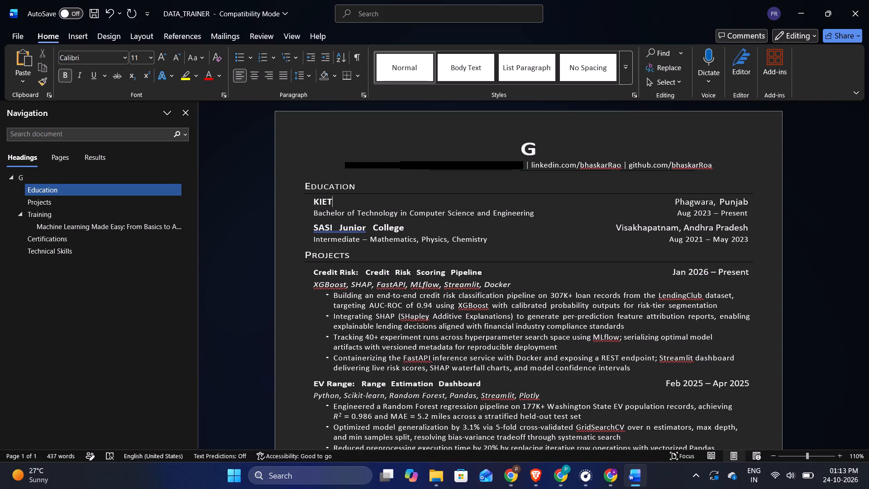
key("space")
Expand the abbreviation KIET in the first Education entry into "Kakinada Institute Of Technology".
key("Left")
key("Left")
key("Left")
key("Left")
type("akina")
type("da")
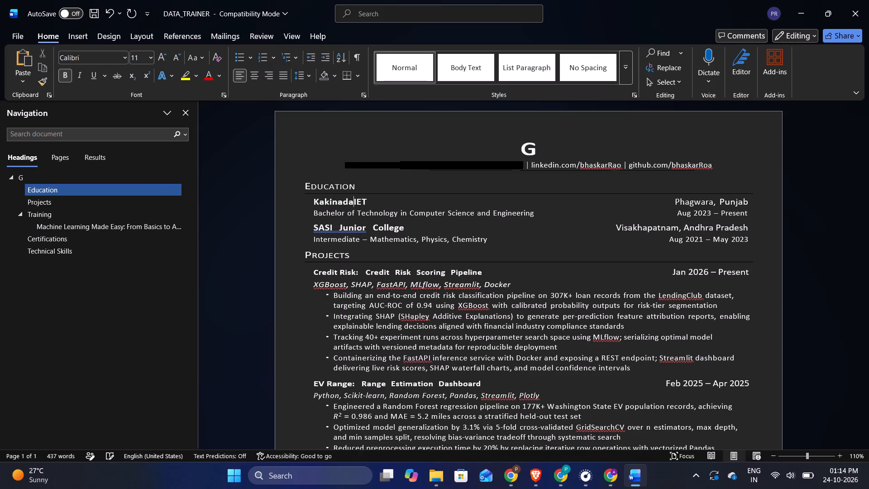
key("space")
key("Right")
type("nstu")
key("BackSpace")
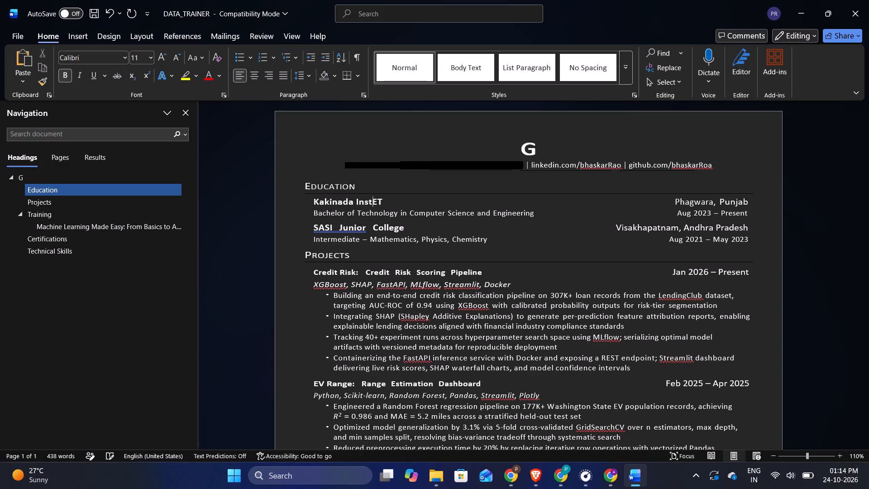
type("itute")
key("space")
key("Right")
key("BackSpace")
type("of")
key("space")
key("Right")
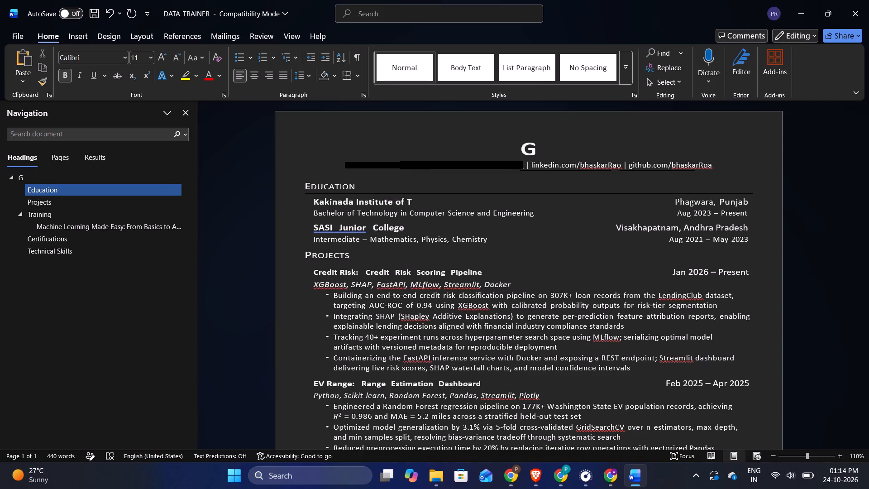
key("Left")
key("Left")
key("Left")
key("BackSpace")
key("shift+parenright")
key("BackSpace")
key("shift+o")
key("Right")
key("Right")
key("Right")
type("echnology")
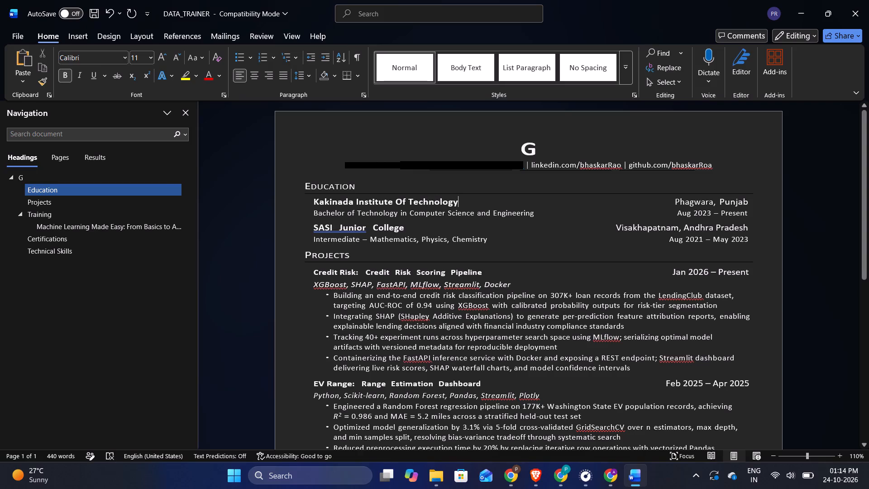
Change the city in the first Education entry's location to Kakinada.
left_click(710, 201)
key("Right")
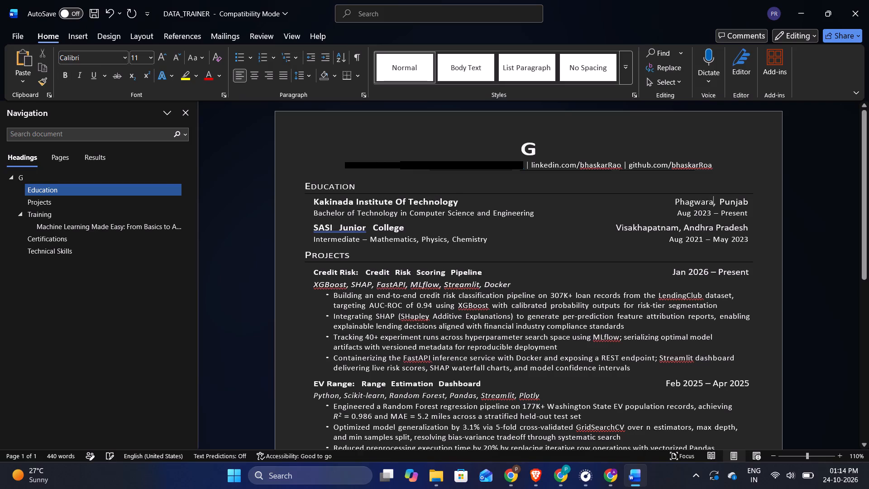
key("BackSpace")
key("BackSpace")
key("BackSpace")
key("BackSpace")
key("BackSpace")
key("BackSpace")
key("BackSpace")
key("BackSpace")
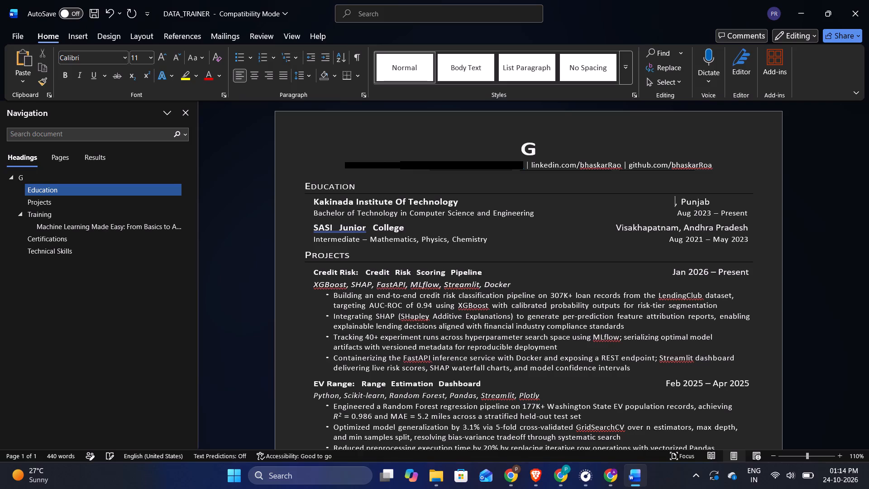
type("Kakinada")
Change the state in the first Education entry's location to Andhra.
left_click(748, 200)
left_click(748, 200)
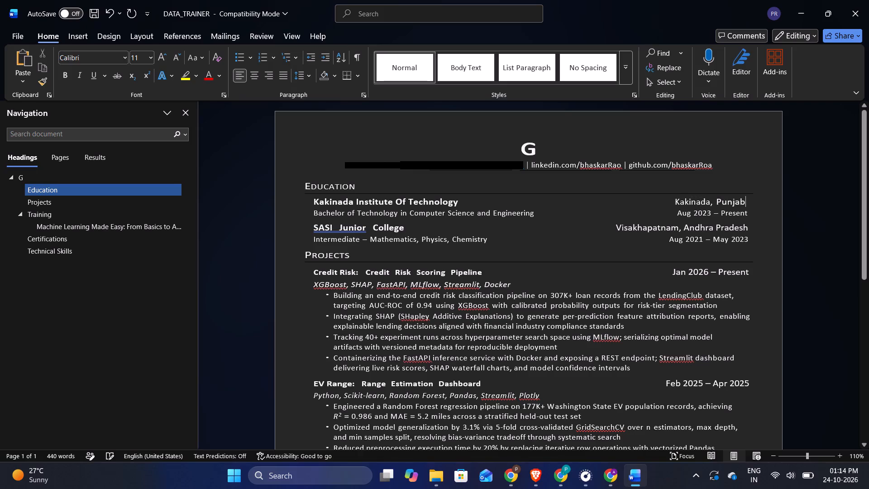
key("BackSpace")
key("BackSpace")
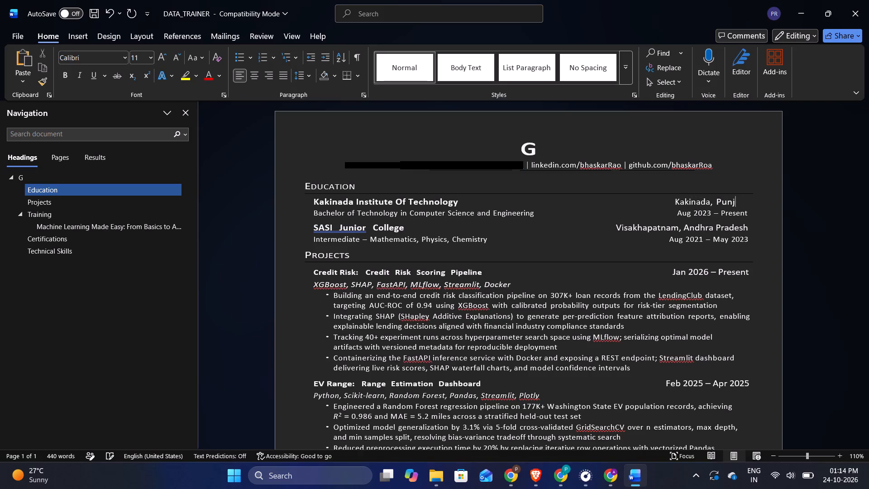
key("BackSpace")
key("BackSpace")
key("BackSpace")
key("BackSpace")
key("shift+n")
key("shift+BackSpace")
type("Andht")
key("BackSpace")
type("ra Pra")
key("BackSpace")
key("BackSpace")
key("BackSpace")
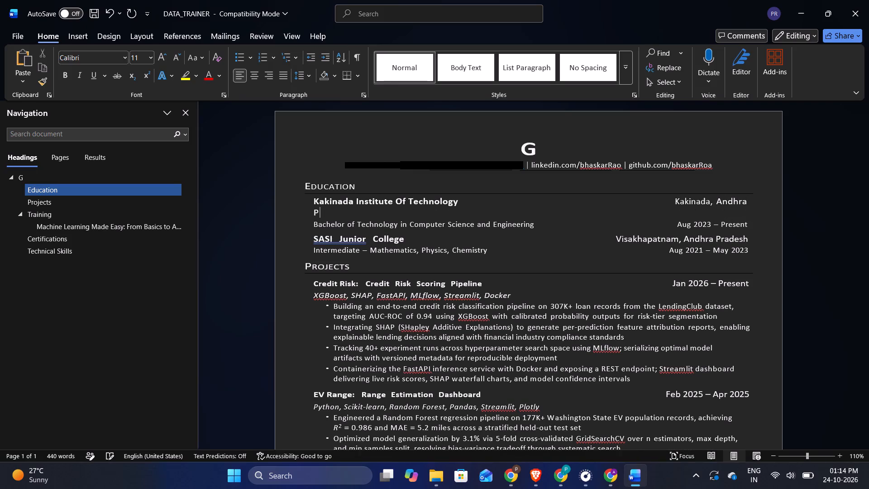
key("BackSpace")
Replace the wide gap before Kakinada in the first Education entry with spaces, pulling the location closer to the institute name.
key("Left")
key("Left")
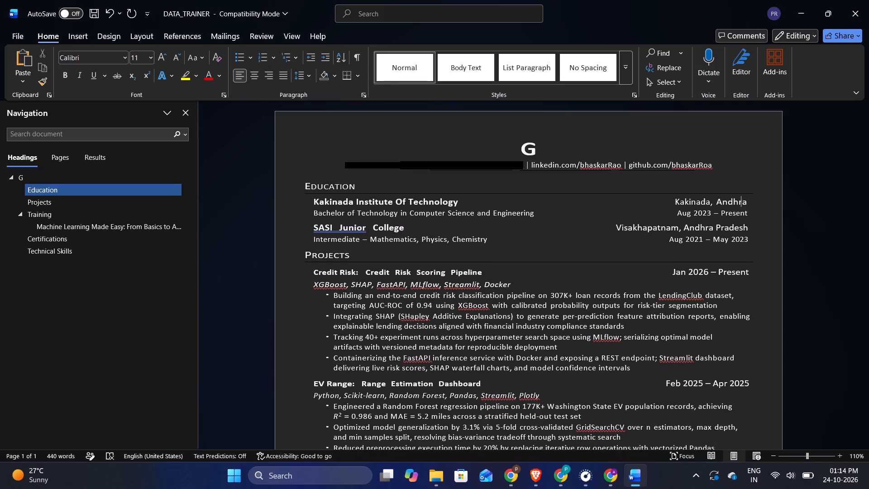
key("Left")
key("Left")
key("Left")
key("Left")
key("Left")
key("Left")
key("Left")
key("Left")
key("Left")
key("Left")
key("Left")
key("Left")
key("Left")
key("Left")
key("BackSpace")
key("space")
key("space")
key("space")
key("space")
key("space")
key("space")
key("space")
key("space")
key("space")
key("space")
key("space")
key("space")
key("space")
key("space")
key("space")
key("space")
key("space")
key("space")
key("space")
key("space")
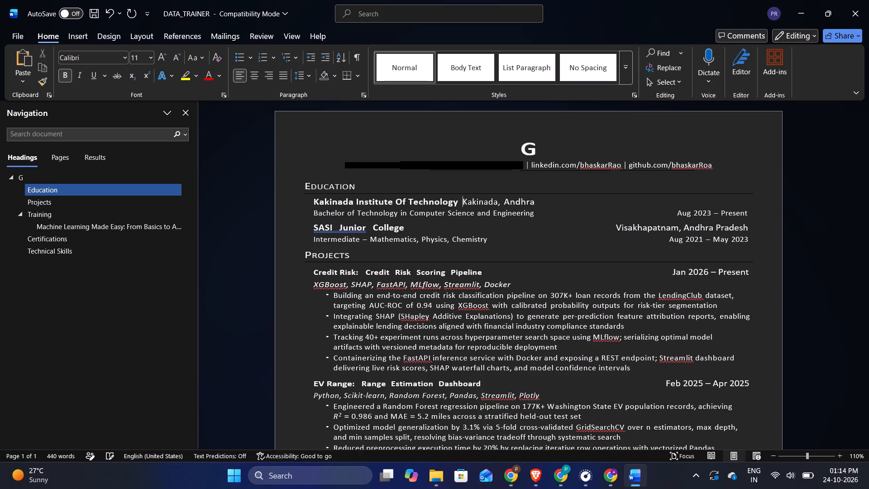
Add "Pradesh" after Andhra in the first Education entry's location.
key("Right")
key("Right")
key("Right")
key("Right")
key("Right")
key("Right")
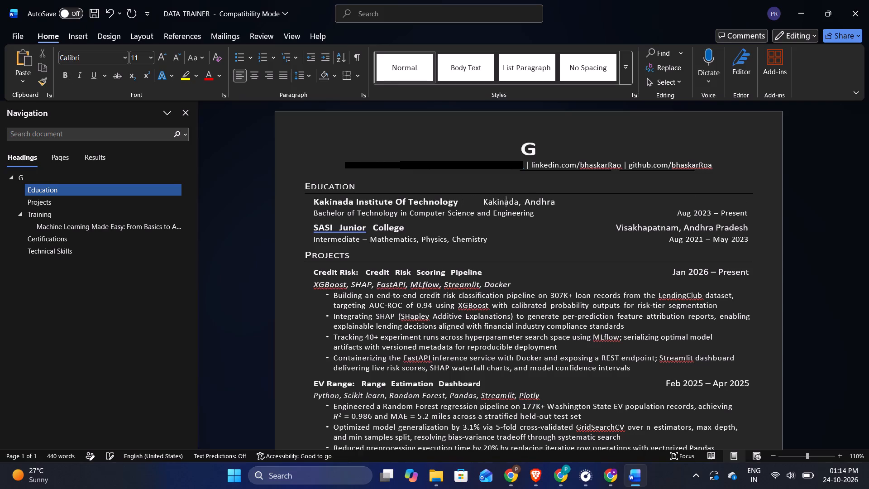
key("Right")
key("Right")
key("Right")
key("Right")
key("Right")
key("Right")
key("Right")
key("Right")
key("Right")
key("Right")
key("space")
key("space")
type("Praded")
key("BackSpace")
type("sh")
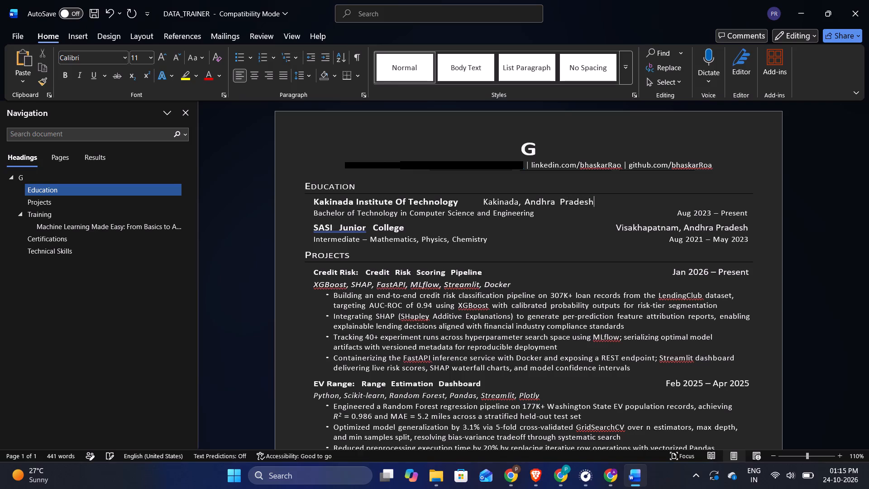
Reduce the gap between Andhra and Pradesh in the first Education entry to a single space.
key("Left")
key("Left")
key("Left")
key("Left")
key("Left")
key("Left")
key("Left")
key("Right")
key("Left")
key("BackSpace")
key("BackSpace")
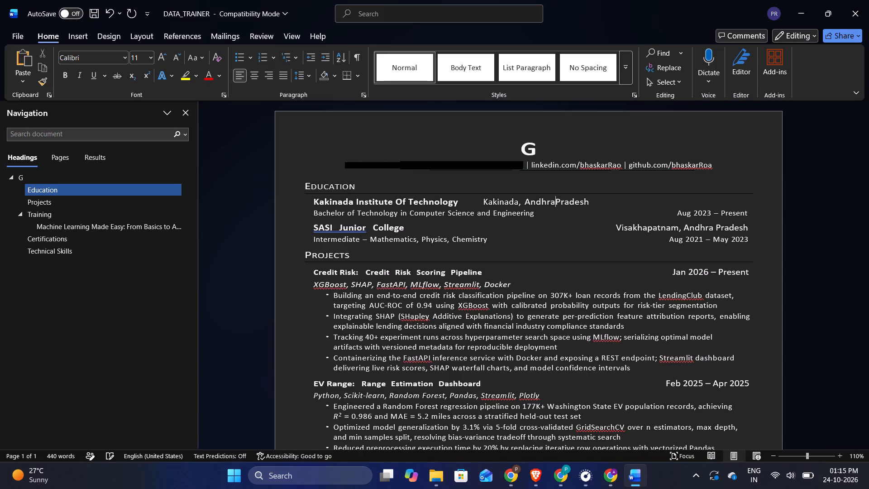
key("space")
Pad the gap before "Kakinada, Andhra Pradesh" with spaces until the location ends at the page's right margin.
key("Left")
key("Left")
key("Left")
key("Left")
key("Left")
key("Left")
key("Left")
key("Left")
key("Left")
key("Left")
key("Left")
key("Left")
key("Left")
key("Left")
key("Left")
key("Left")
key("Left")
key("Left")
key("Left")
key("Right")
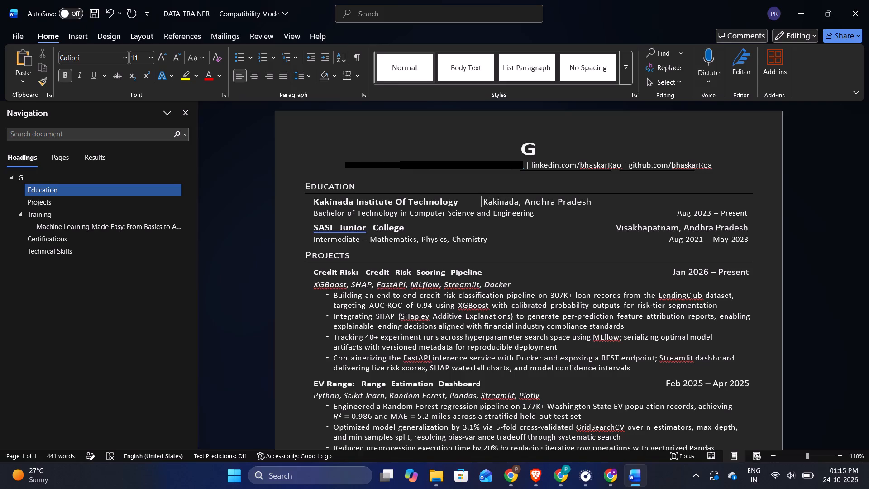
key("Right")
key("space")
key("space")
key("space")
key("space")
key("space")
key("space")
key("space")
key("space")
key("space")
key("space")
key("space")
key("space")
key("space")
key("space")
key("space")
key("space")
key("space")
key("space")
key("space")
key("space")
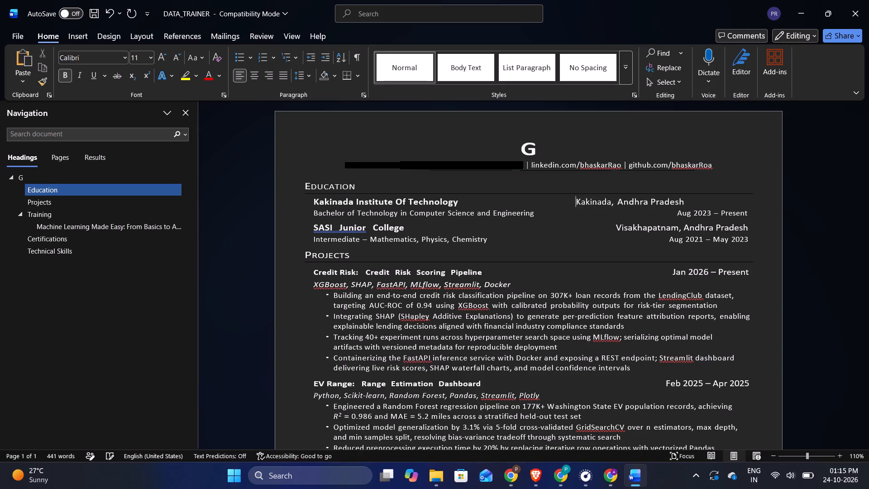
key("space")
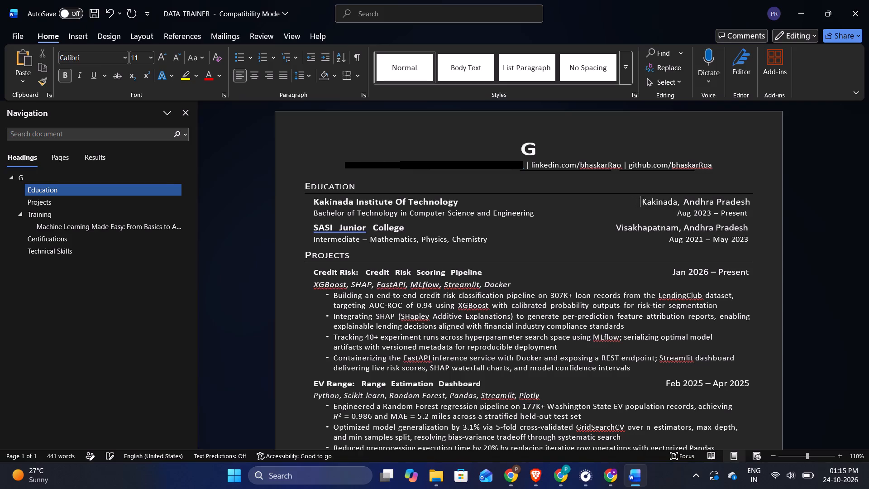
key("space")
key("space")
key("BackSpace")
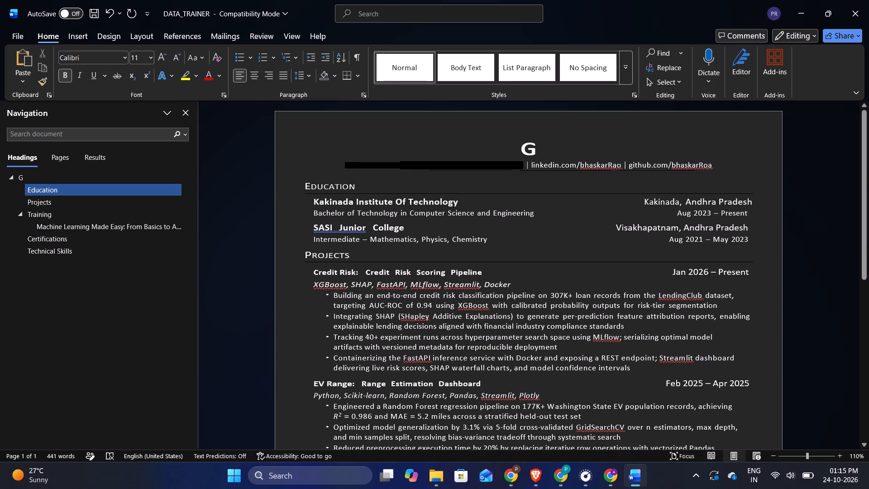
Shift "Visakhapatnam, Andhra Pradesh" over by two spaces so it ends in line with the Kakinada location.
left_click(748, 229)
left_click(613, 225)
key("space")
key("space")
key("space")
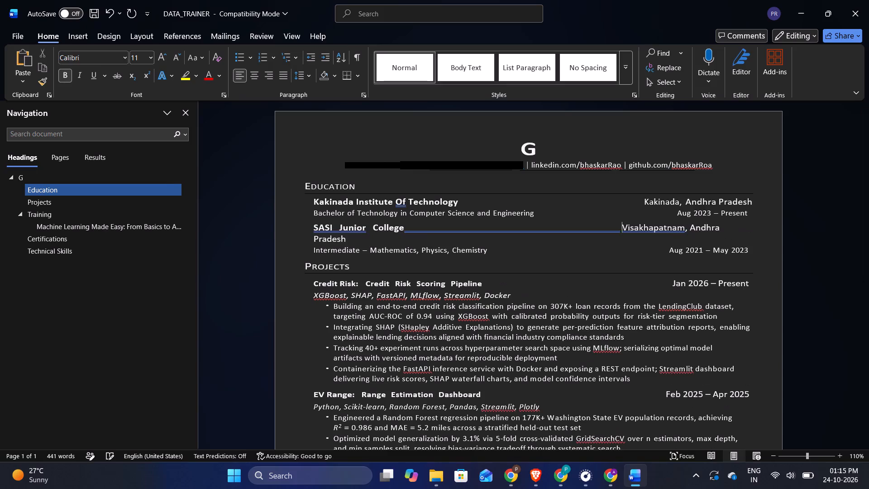
key("BackSpace")
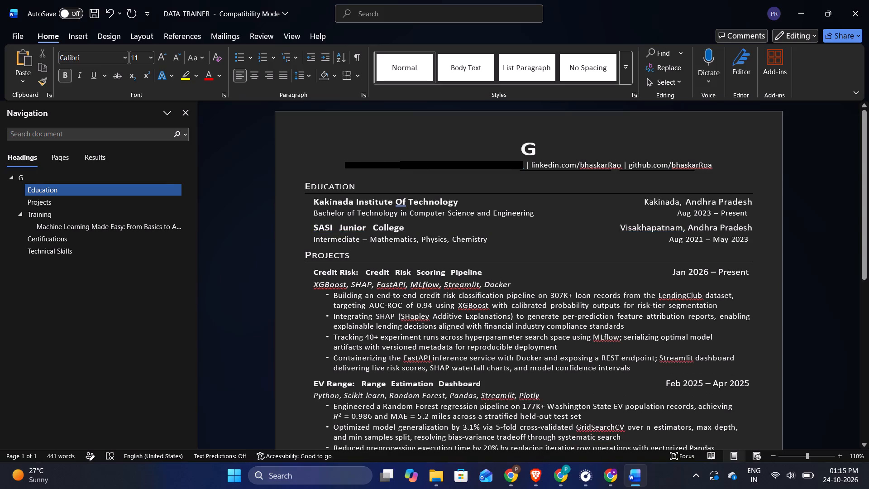
Shift the date ranges of both Education entries over by two spaces each to align with the locations above them.
left_click(678, 216)
key("space")
key("space")
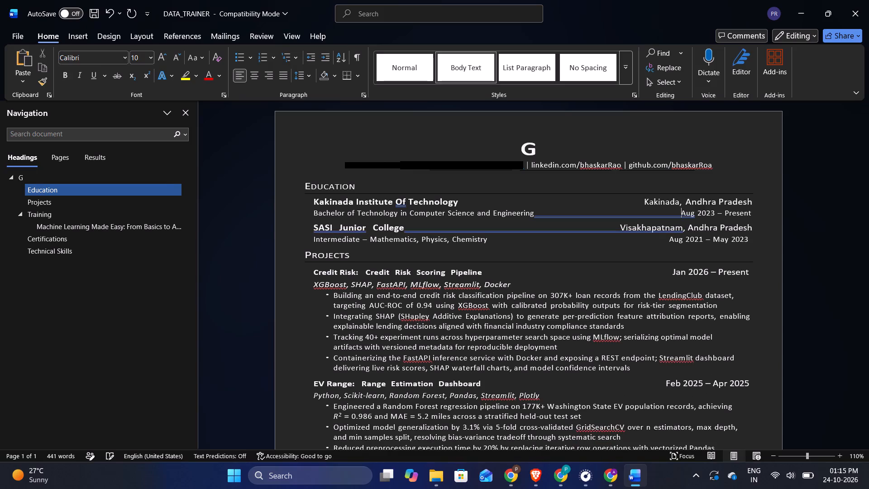
left_click(669, 241)
key("space")
key("space")
left_click(604, 200)
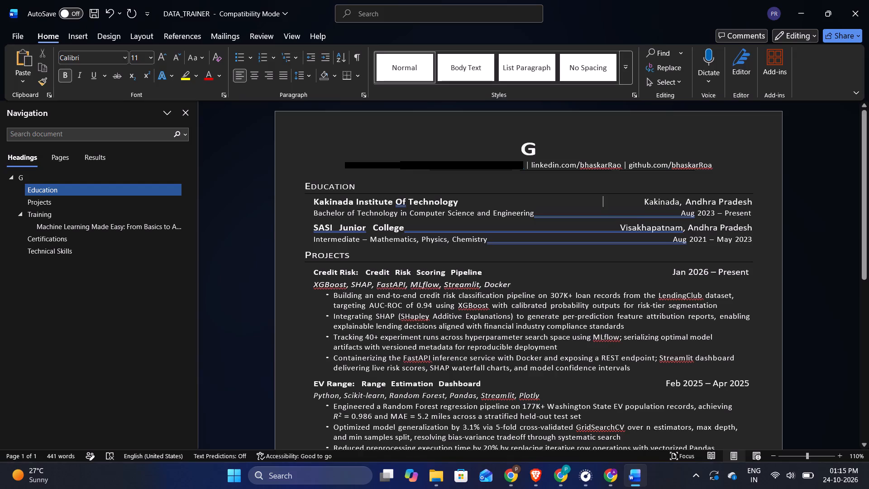
Place the text cursor at the end of the name heading "G" at the top of the resume.
scroll(577, 194, "down", 1)
left_click(561, 172)
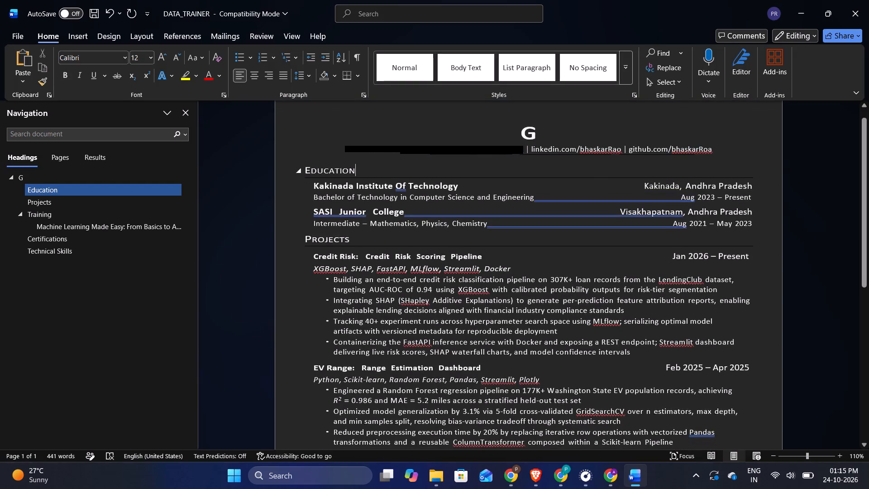
left_click(546, 134)
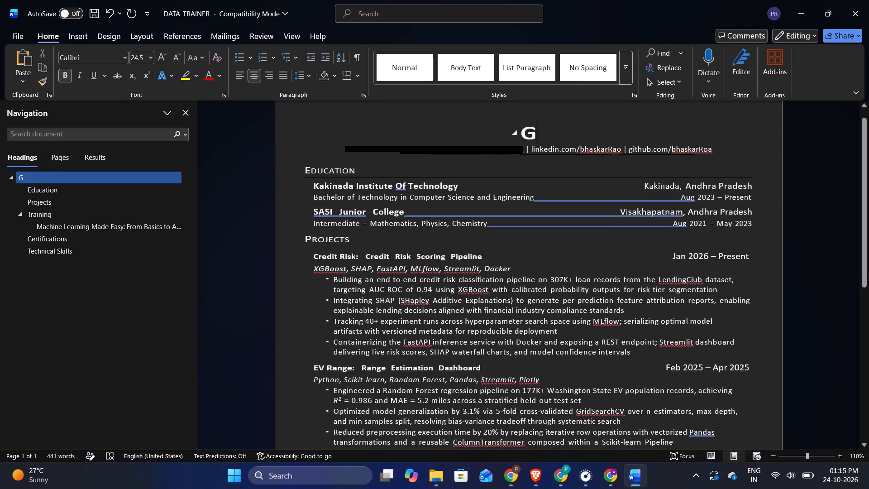
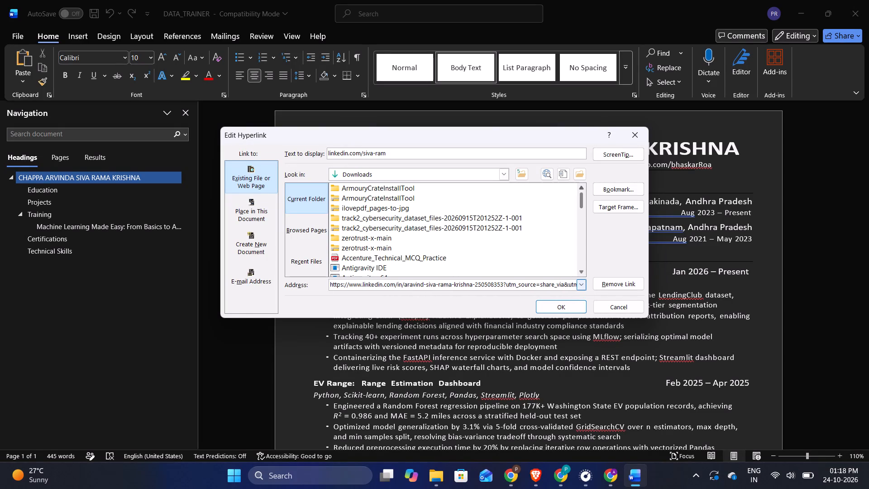
key("shift+Right")
key("shift+Right")
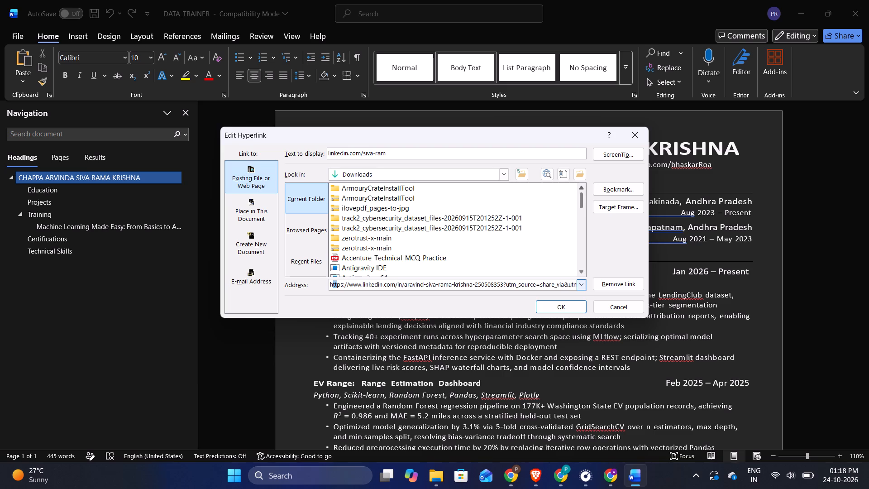
left_click(497, 283)
key("shift+Right")
key("shift+Right")
key("shift+Right")
key("ctrl+Right")
key("ctrl+Right")
key("ctrl+Right")
key("ctrl+Right")
key("ctrl+Right")
key("ctrl+Right")
key("ctrl+Right")
key("ctrl+Right")
key("ctrl+Right")
key("ctrl+Right")
key("ctrl+Right")
key("ctrl+Right")
key("ctrl+Right")
key("ctrl+Right")
key("ctrl+Right")
key("ctrl+Right")
key("ctrl+Right")
key("ctrl+Right")
key("ctrl+Right")
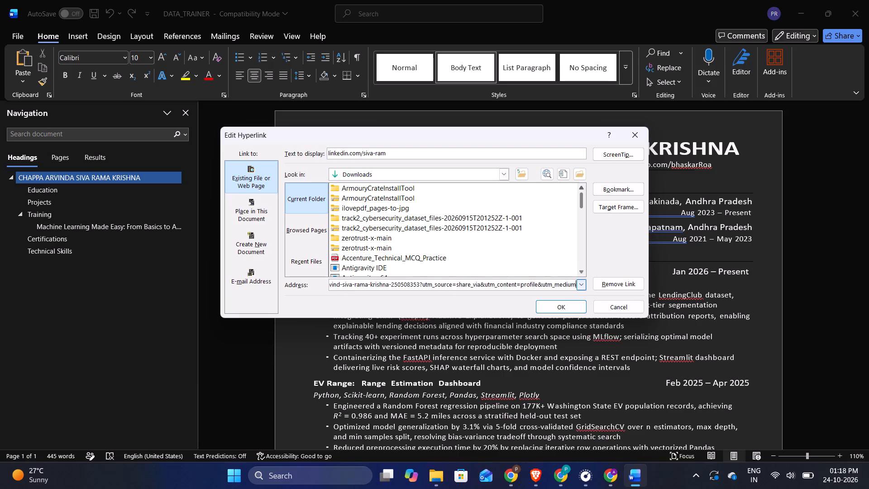
key("ctrl+Right")
key("ctrl+Right")
key("ctrl+Right")
key("ctrl+Right")
key("ctrl+Right")
key("ctrl+Right")
key("ctrl+Right")
key("ctrl+Right")
key("ctrl+Right")
key("ctrl+Right")
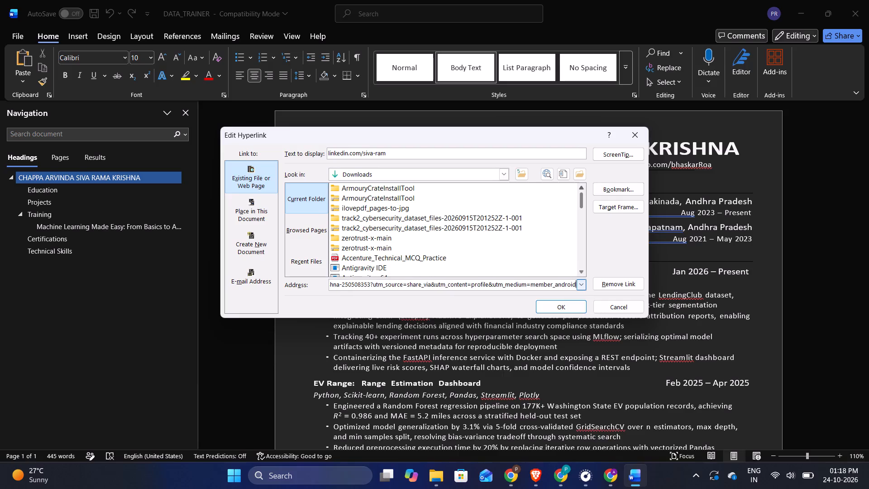
left_click(575, 305)
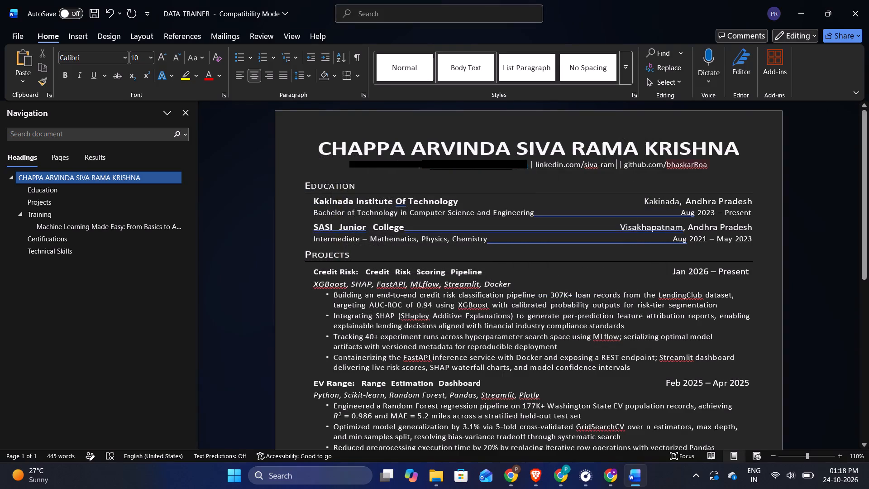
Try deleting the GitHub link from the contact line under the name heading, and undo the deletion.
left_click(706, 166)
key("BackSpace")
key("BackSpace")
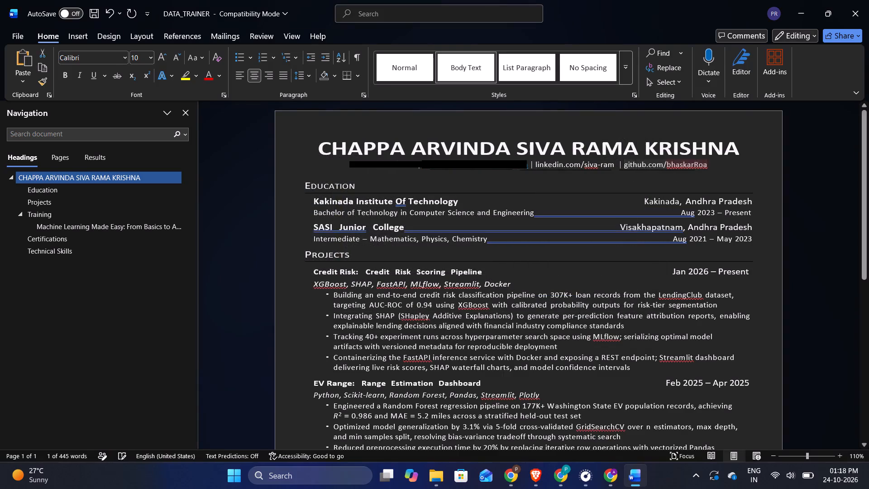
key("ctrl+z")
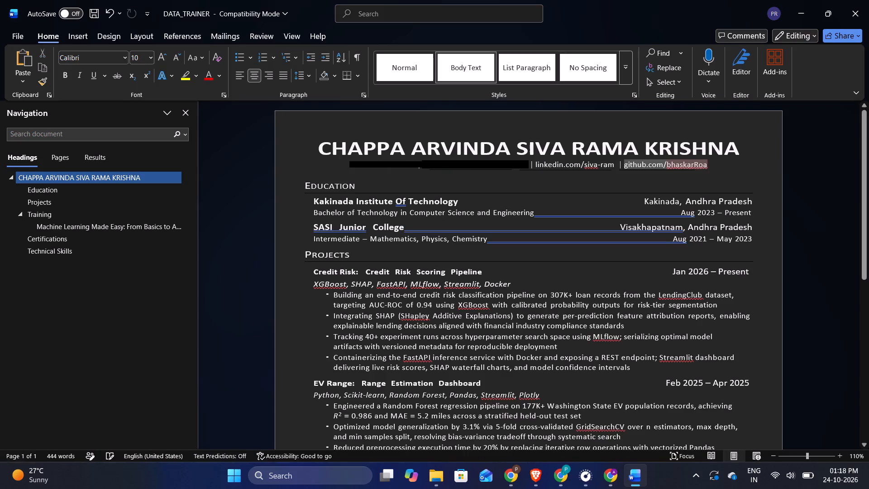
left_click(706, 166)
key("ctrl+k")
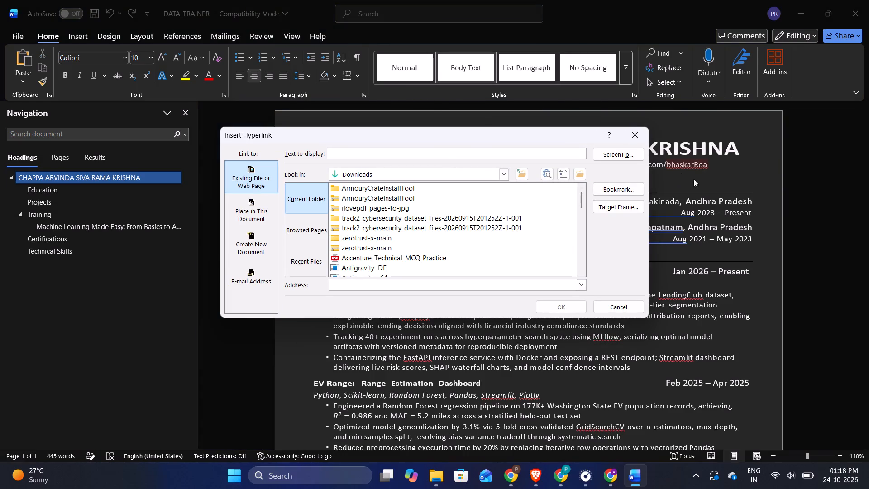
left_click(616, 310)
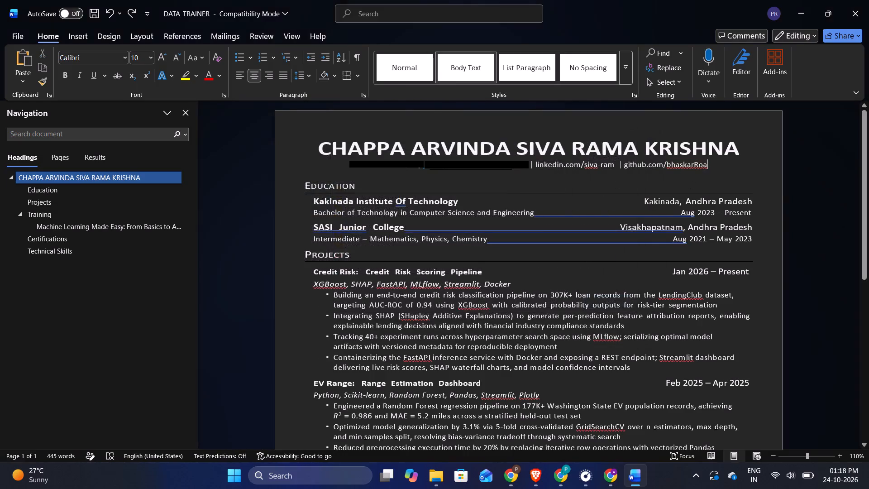
left_click(682, 166)
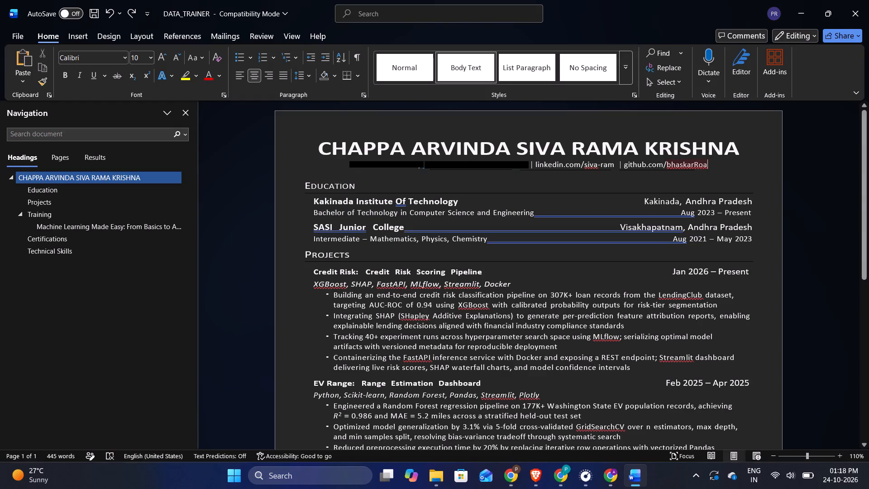
key("ctrl+k")
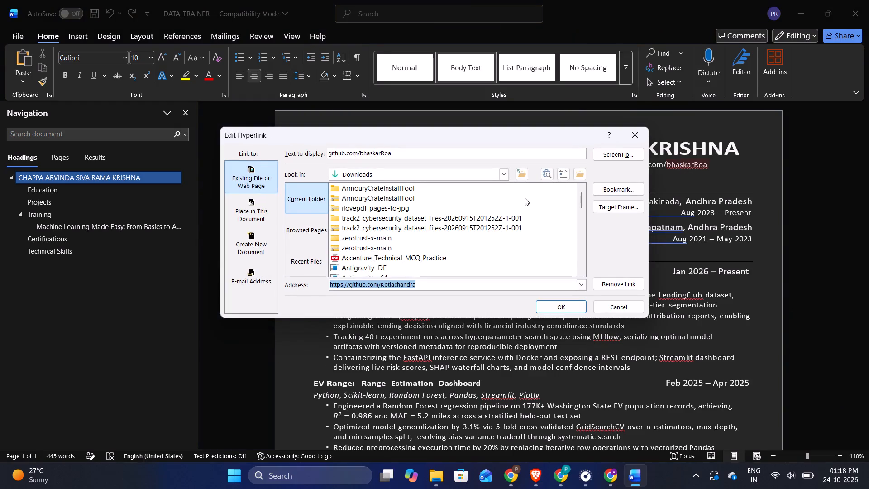
left_click(458, 151)
key("BackSpace")
key("BackSpace")
key("BackSpace")
key("BackSpace")
key("BackSpace")
key("BackSpace")
key("BackSpace")
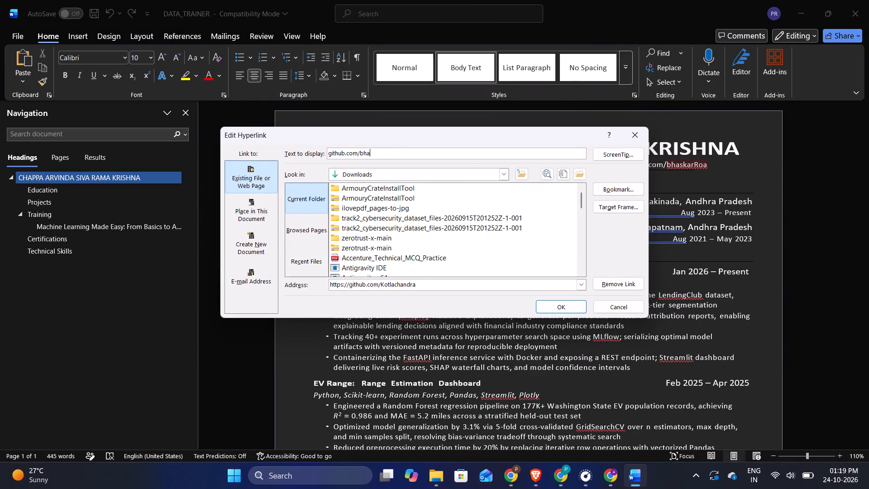
key("BackSpace")
key("BackSpace")
key("BackSpace")
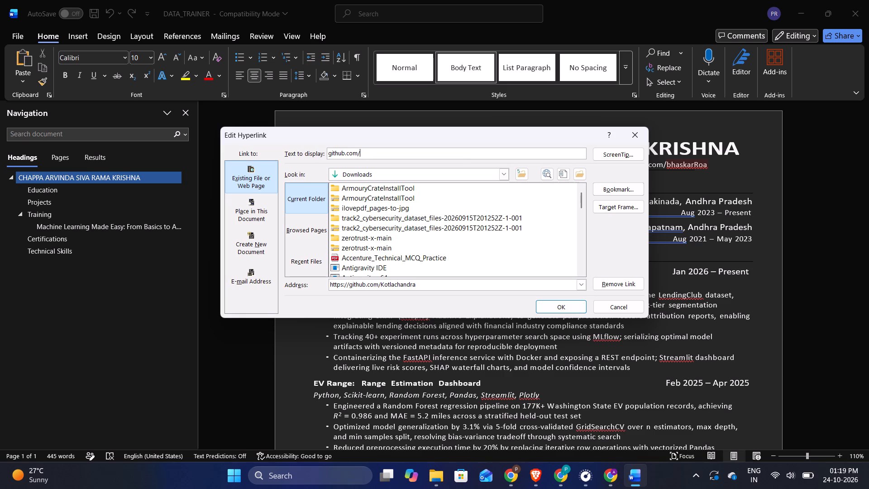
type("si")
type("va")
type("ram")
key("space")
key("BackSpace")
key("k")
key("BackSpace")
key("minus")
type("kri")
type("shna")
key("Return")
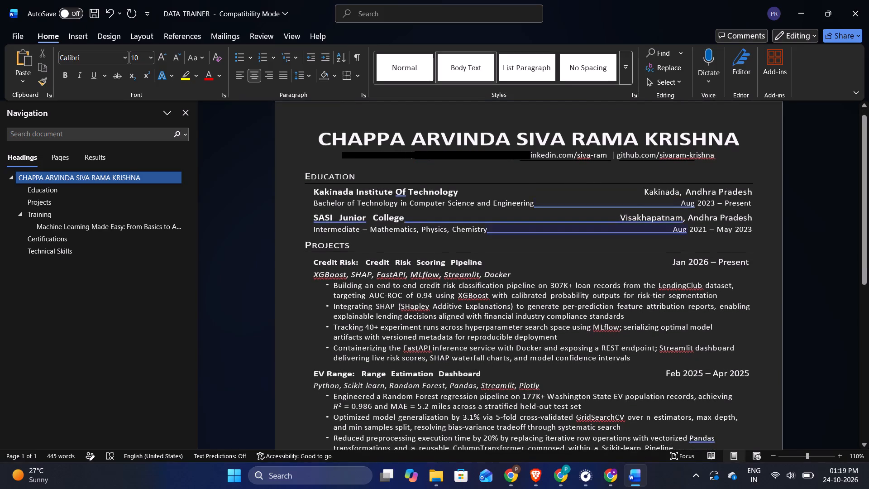
Select the whole Credit Risk Scoring Pipeline entry in the Projects section, from its title through the last bullet.
scroll(606, 168, "down", 2)
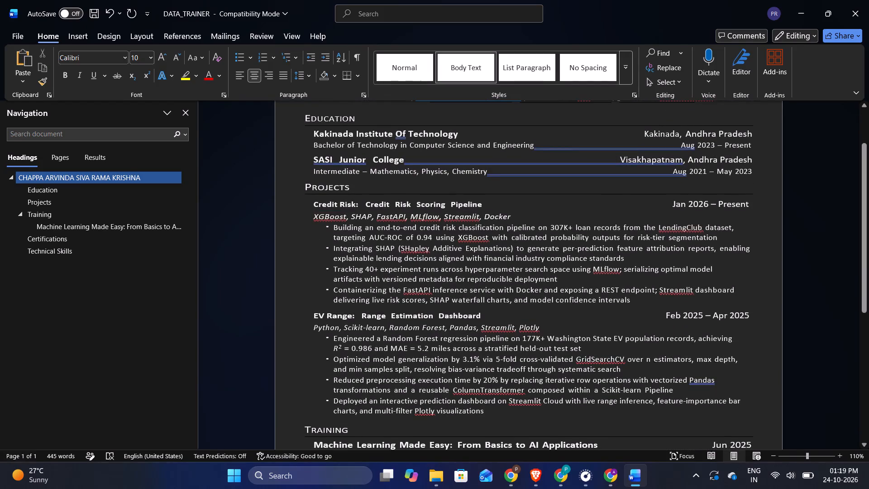
left_click_drag(311, 200, 483, 281)
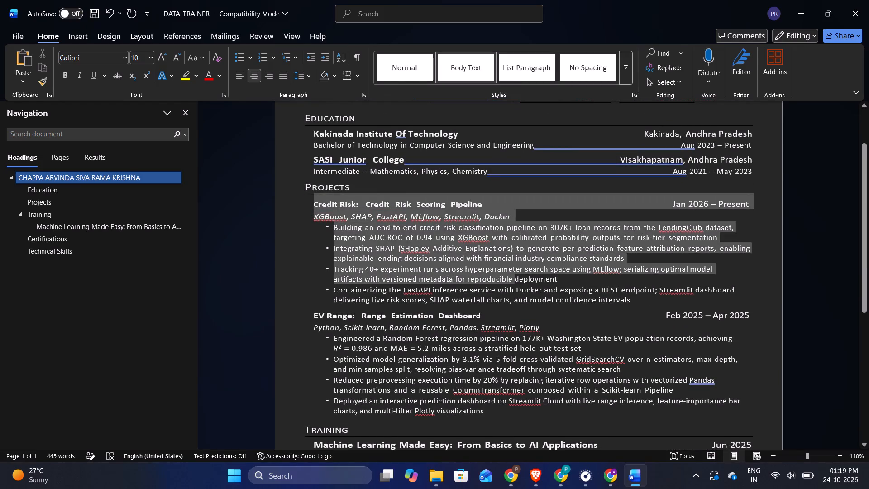
left_click_drag(483, 281, 629, 301)
scroll(524, 286, "right", 1)
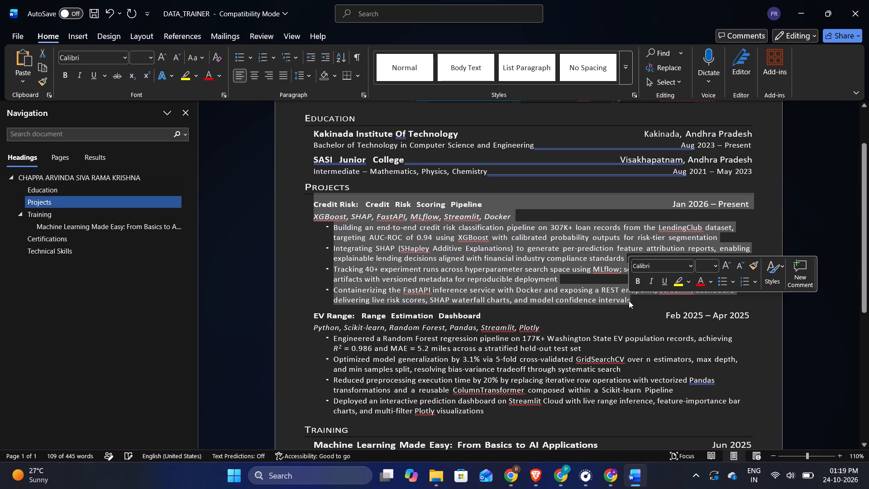
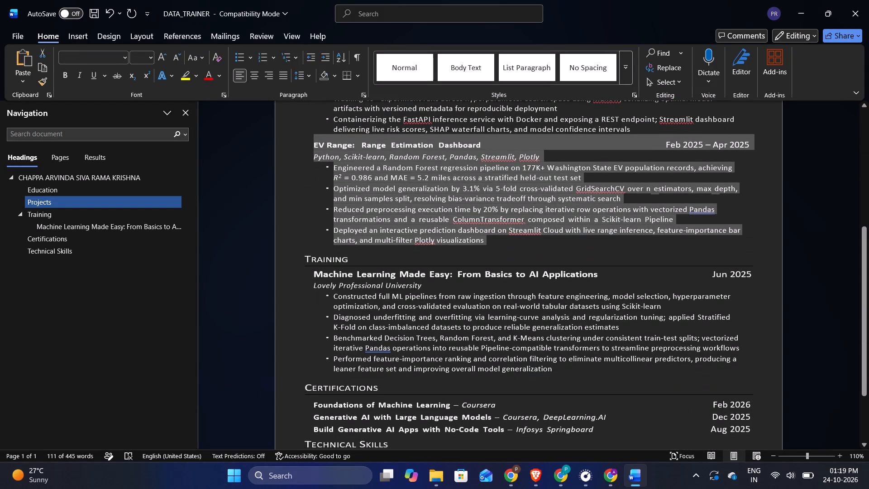
Replace Lovely Professional University under the Machine Learning Made Easy training title with Kakinada Institute of Technology.
left_click(422, 287)
key("Left")
key("Right")
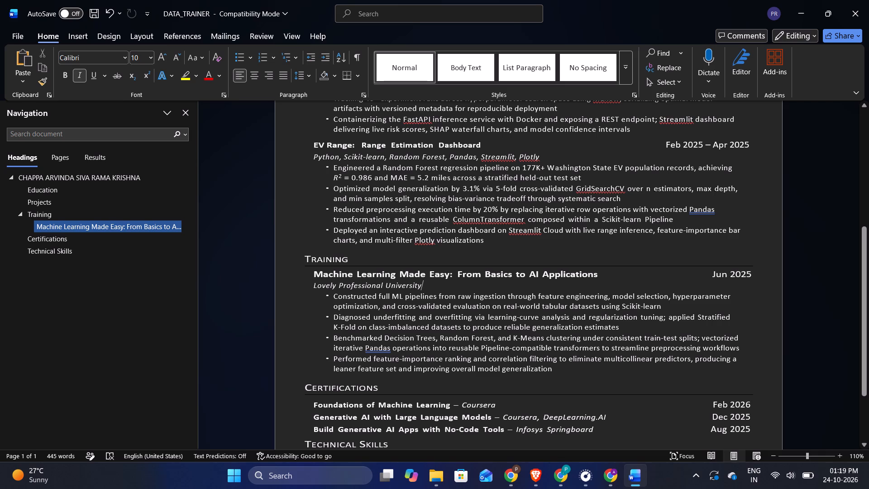
key("BackSpace")
key("BackSpace")
key("BackSpace")
key("BackSpace")
key("BackSpace")
key("BackSpace")
key("BackSpace")
key("BackSpace")
key("BackSpace")
key("BackSpace")
key("BackSpace")
key("BackSpace")
key("BackSpace")
key("BackSpace")
key("BackSpace")
key("BackSpace")
key("BackSpace")
key("BackSpace")
key("BackSpace")
key("BackSpace")
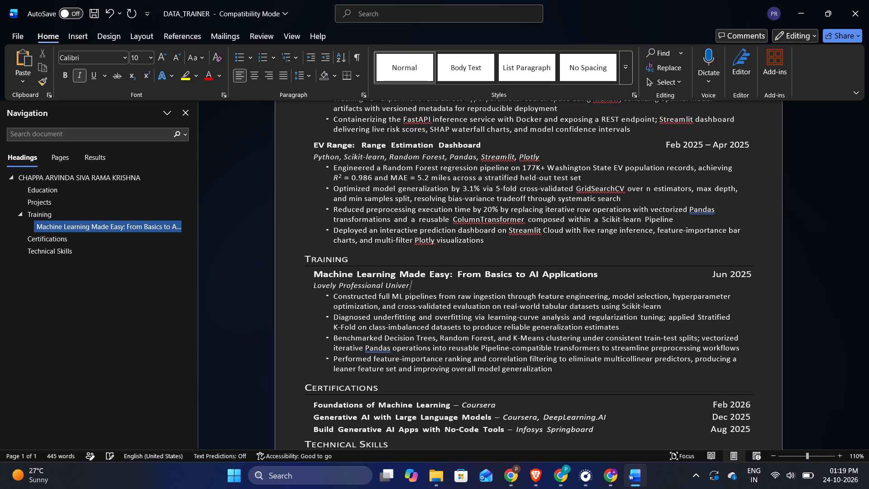
key("BackSpace")
key("BackSpace")
key("BackSpace")
key("BackSpace")
key("BackSpace")
key("BackSpace")
key("BackSpace")
key("BackSpace")
key("shift+k")
key("a")
type("kibda")
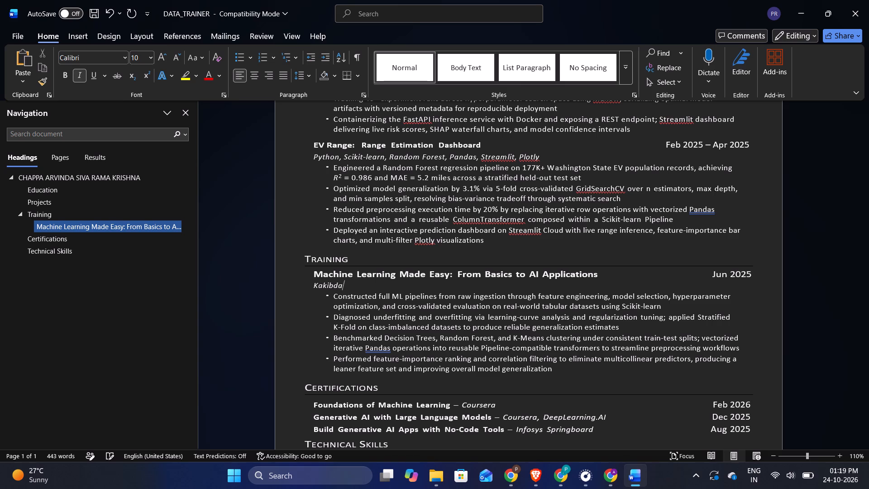
key("BackSpace")
key("BackSpace")
key("BackSpace")
type("nada")
key("space")
type("Inst")
type("itute of T")
type("ech")
type("nology")
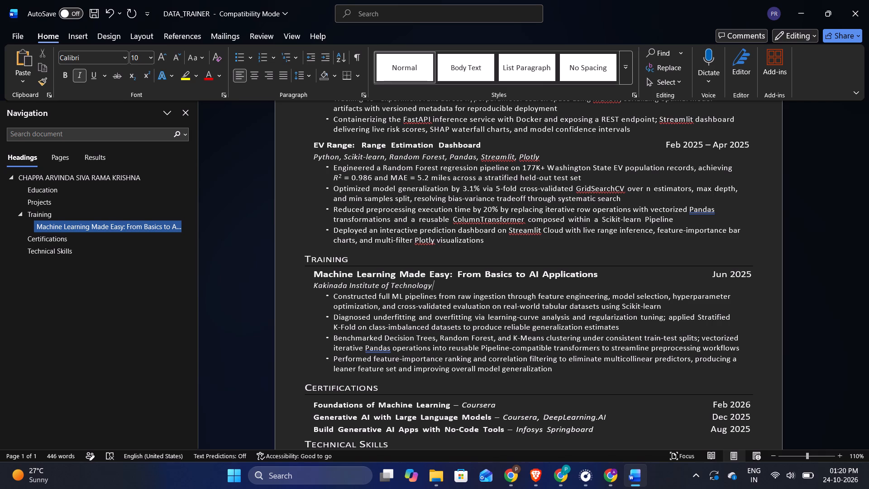
Select both Projects entries, from the Credit Risk Scoring Pipeline title through the last bullet of the EV Range Estimation Dashboard.
scroll(422, 287, "down", 2)
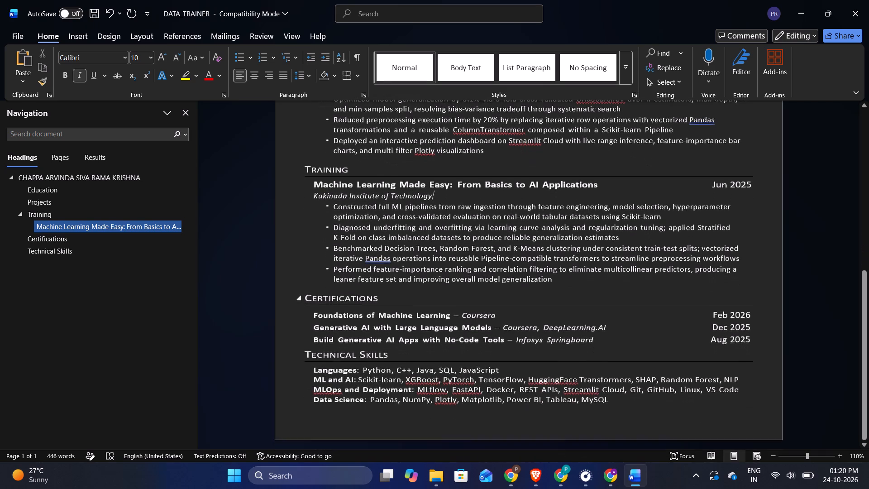
scroll(422, 287, "up", 3)
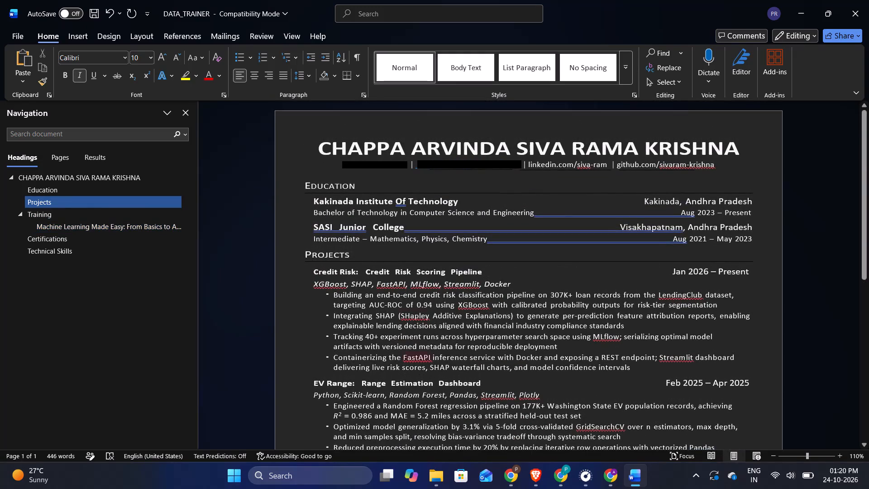
left_click_drag(311, 272, 438, 275)
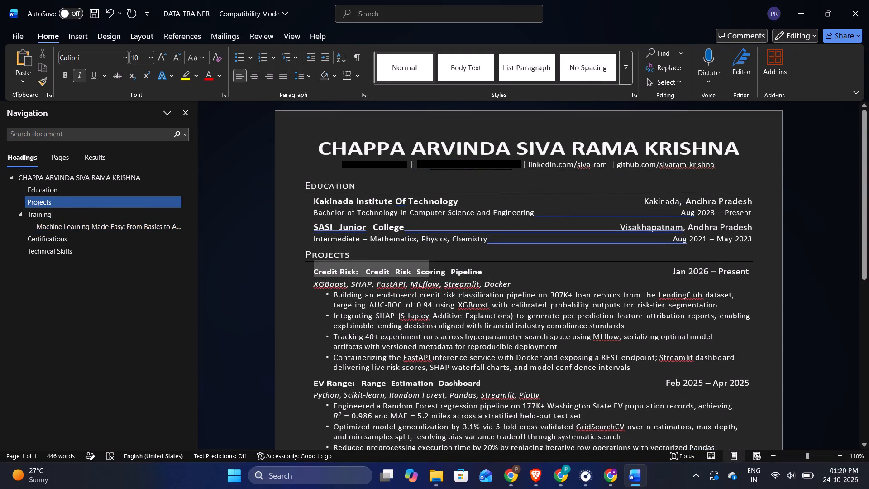
left_click_drag(438, 275, 565, 427)
scroll(494, 382, "up", 1)
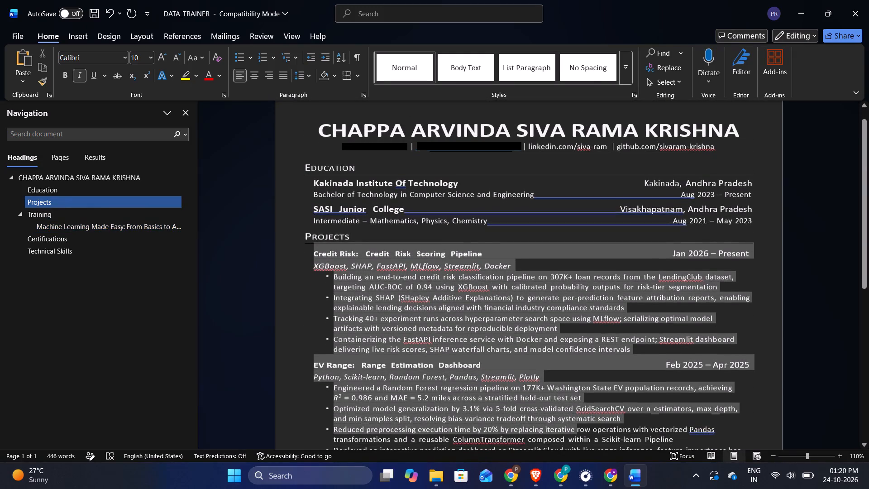
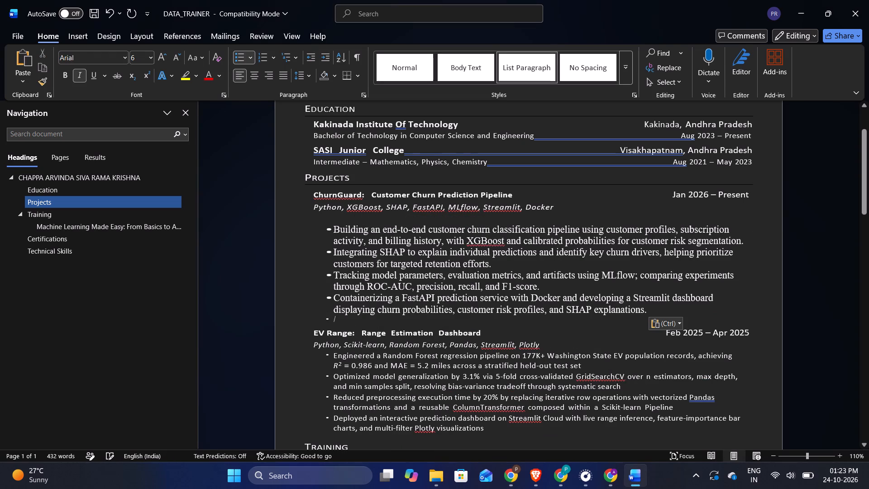
key("ctrl+z")
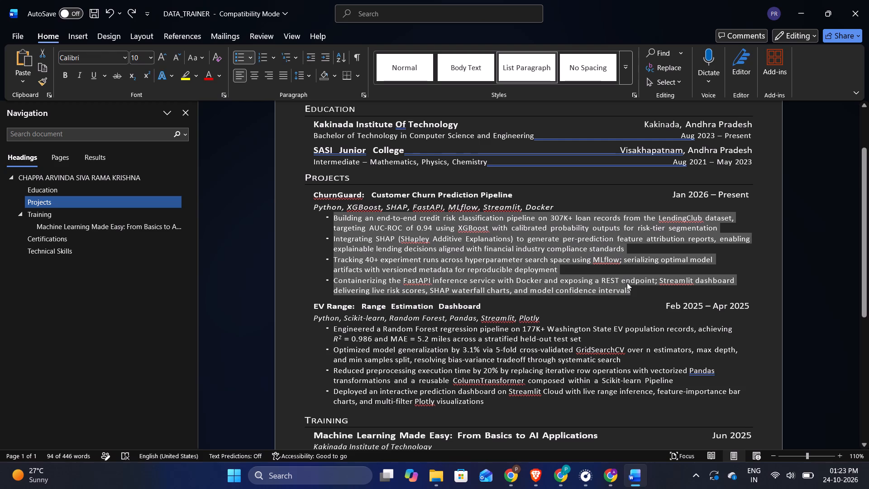
right_click(537, 242)
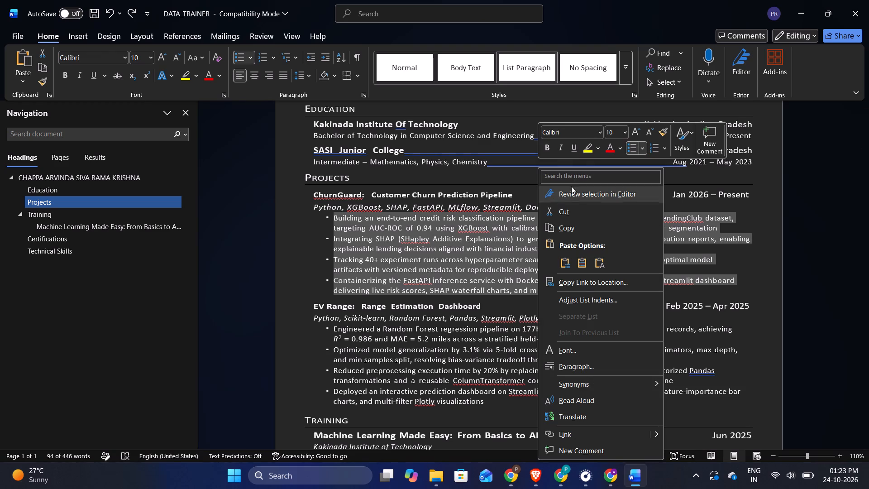
left_click(307, 274)
key("ctrl+v")
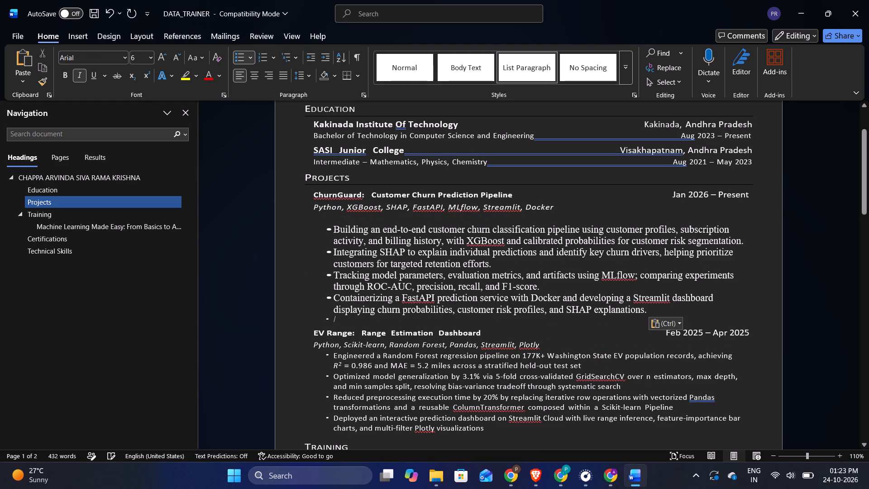
Set the font of the four pasted ChurnGuard bullets to Calibri (Body).
left_click_drag(333, 229, 345, 255)
left_click_drag(345, 255, 634, 313)
scroll(401, 307, "right", 1)
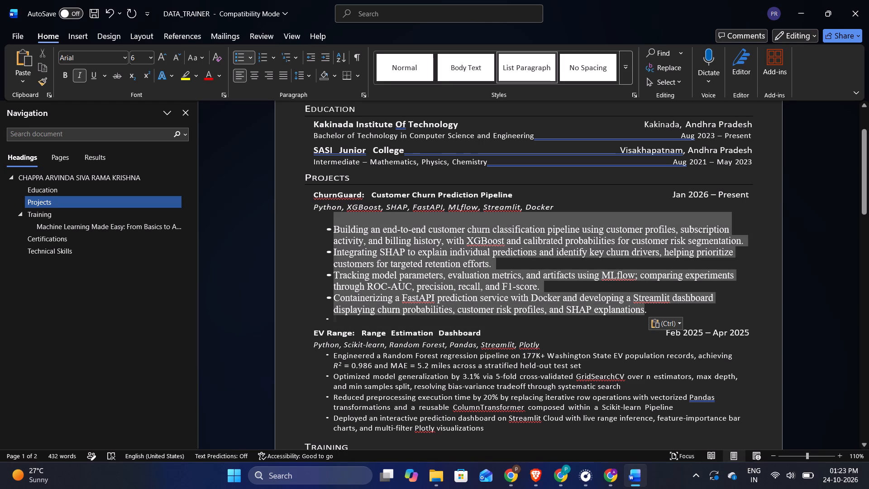
left_click_drag(634, 313, 649, 310)
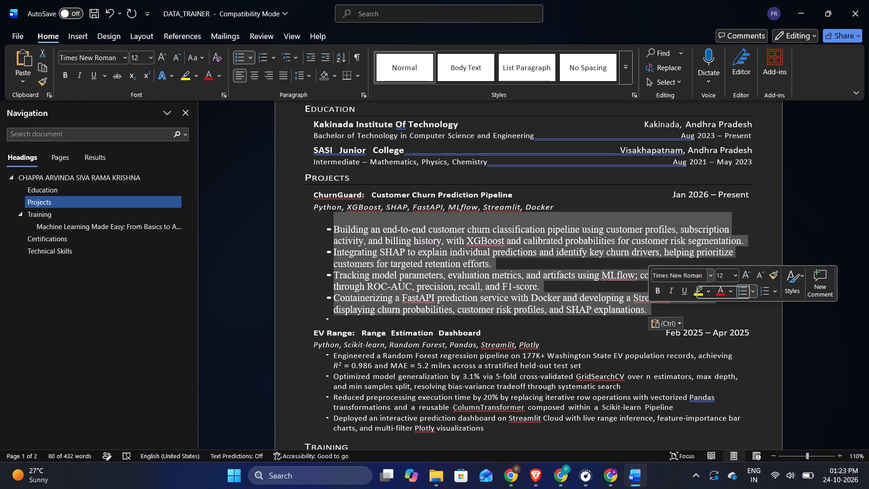
left_click(690, 274)
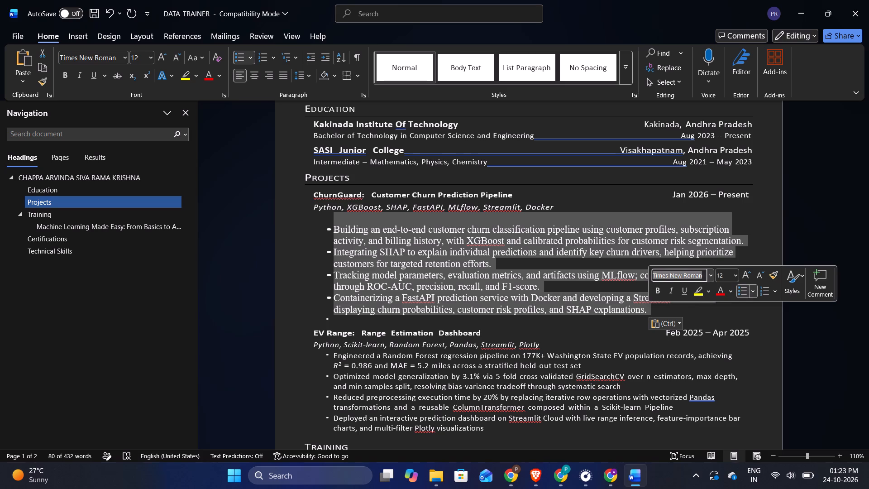
type("ca")
key("Return")
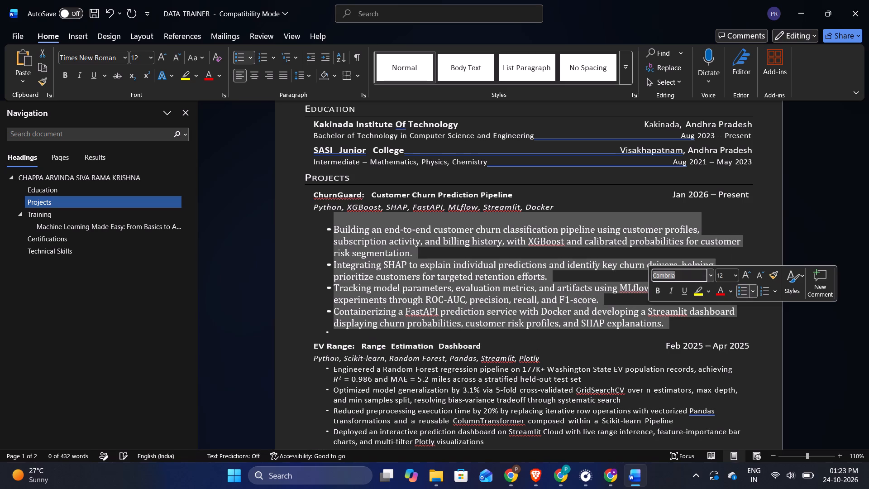
left_click(690, 274)
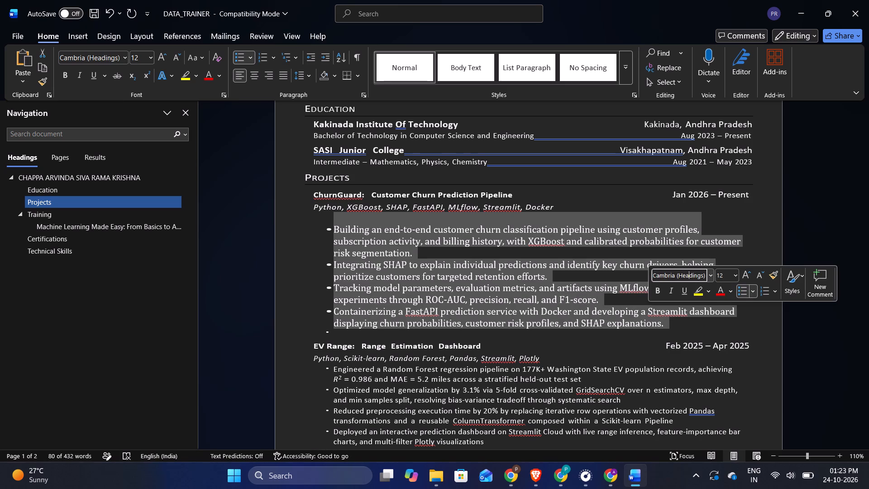
key("ctrl+a")
key("BackSpace")
type("cal")
key("Return")
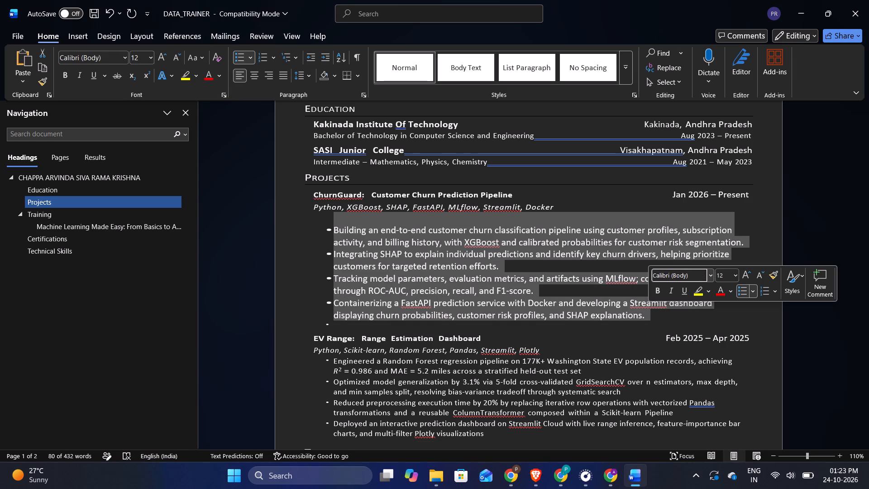
Set the font size of the pasted ChurnGuard bullets to 10 and deselect them.
left_click(721, 276)
key("Right")
key("BackSpace")
key("0")
key("Return")
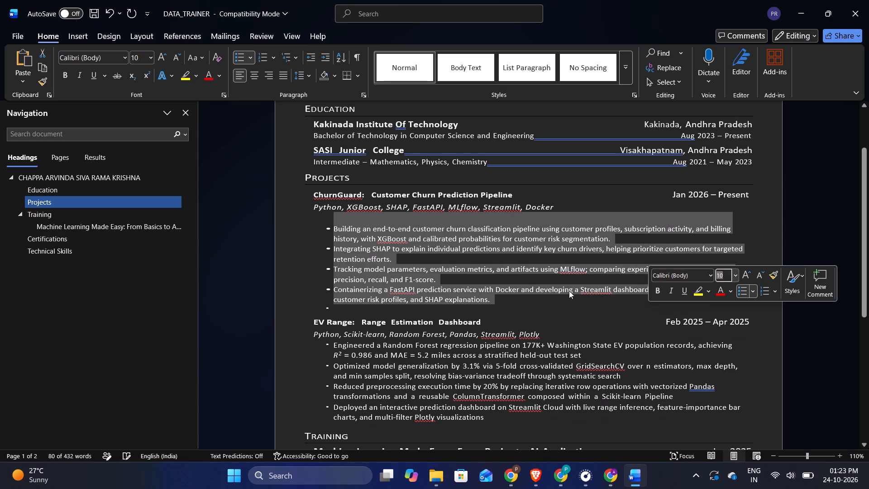
left_click(292, 274)
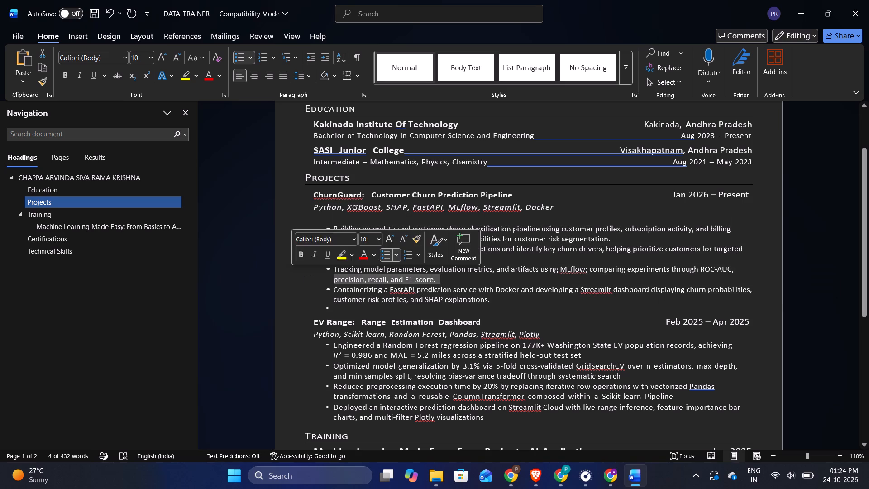
left_click(299, 301)
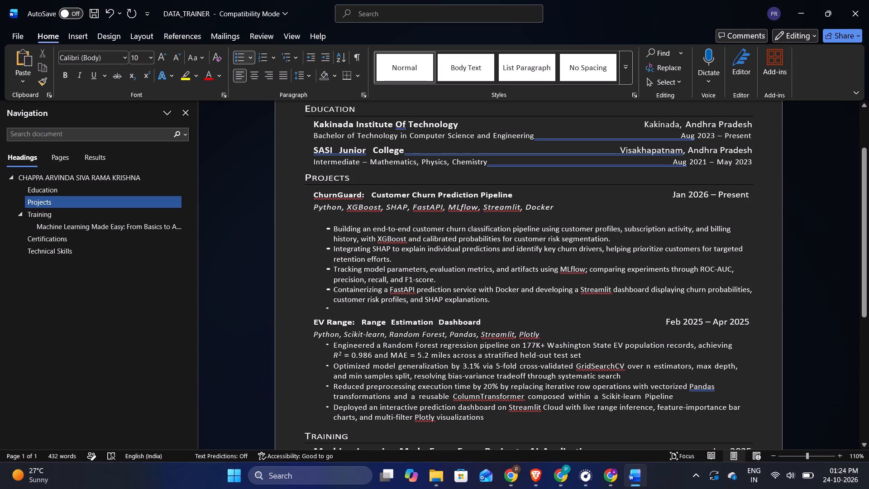
Remove the empty bullet after the last ChurnGuard bullet point.
left_click(330, 310)
key("BackSpace")
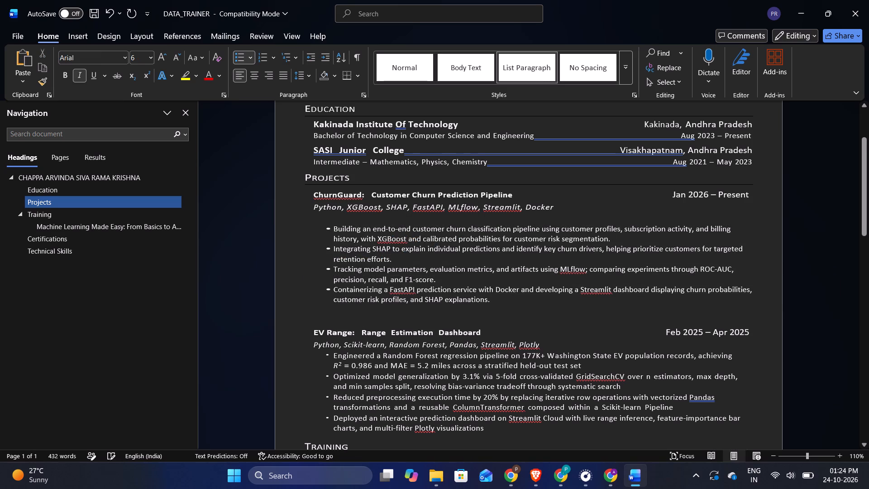
key("BackSpace")
key("BackSpace")
key("BackSpace")
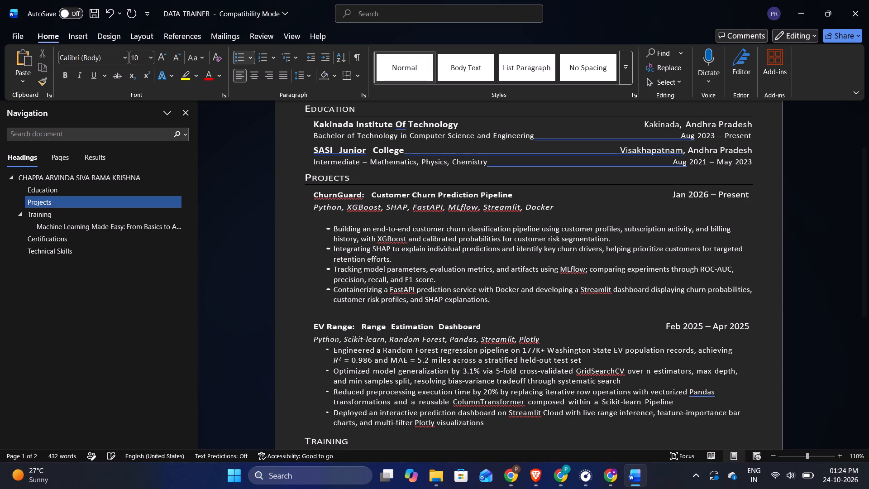
Check the resume's layout from the end of the ChurnGuard entry down to Technical Skills.
key("Down")
key("Up")
key("Down")
scroll(330, 310, "down", 7)
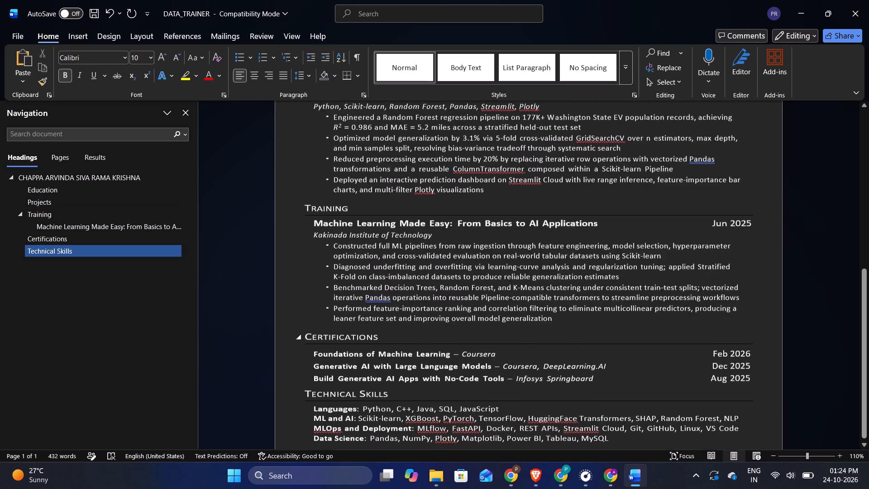
scroll(330, 310, "down", 1)
scroll(330, 310, "up", 1)
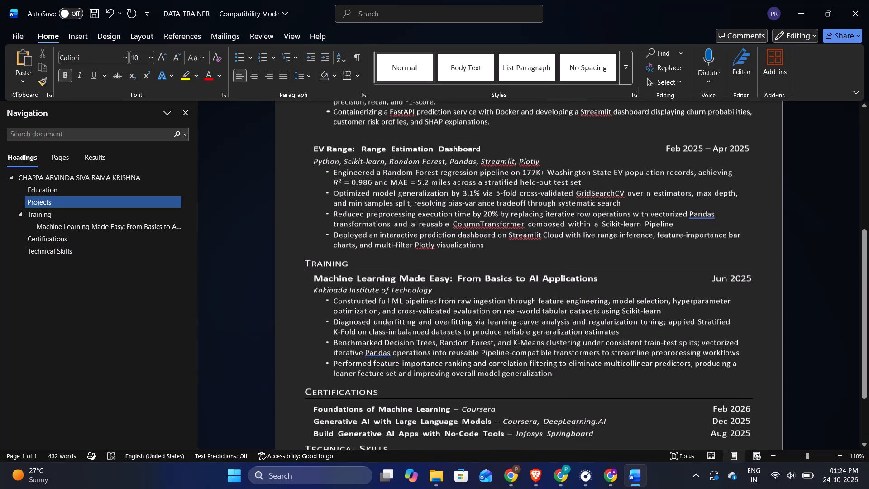
scroll(330, 310, "up", 1)
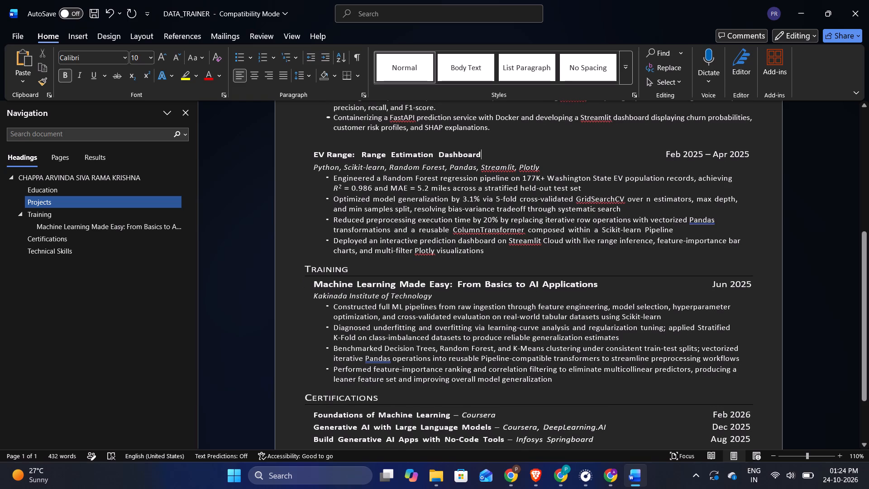
scroll(374, 279, "up", 1)
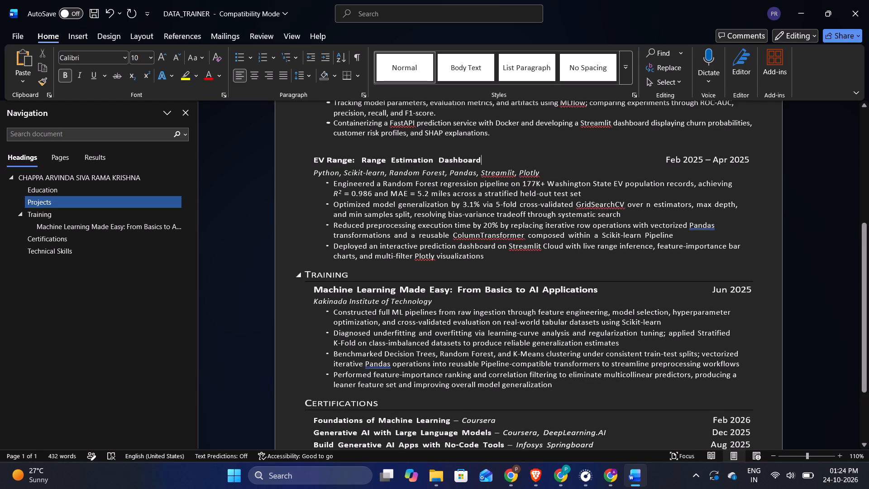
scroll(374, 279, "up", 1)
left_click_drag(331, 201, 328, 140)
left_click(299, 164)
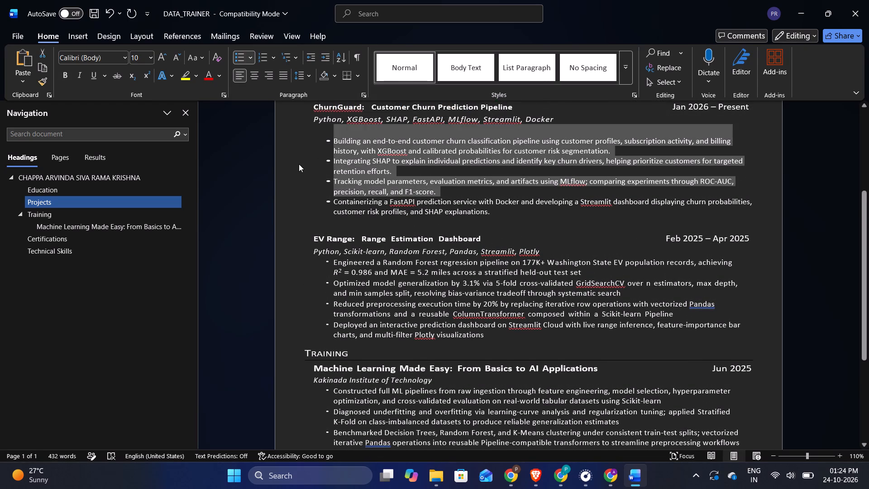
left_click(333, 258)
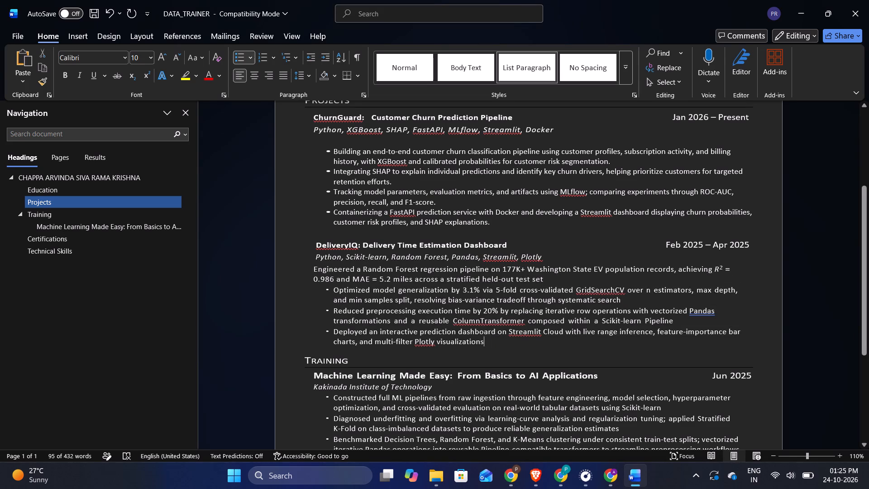
left_click_drag(556, 283, 444, 266)
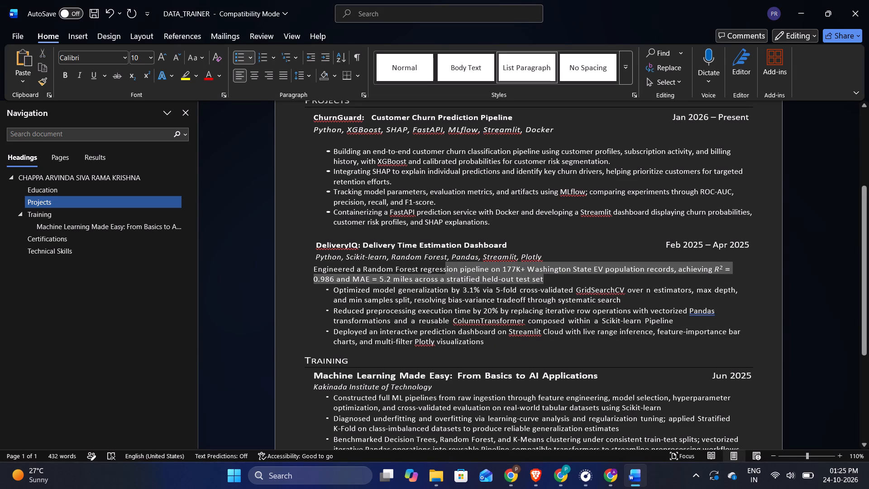
left_click_drag(444, 266, 325, 263)
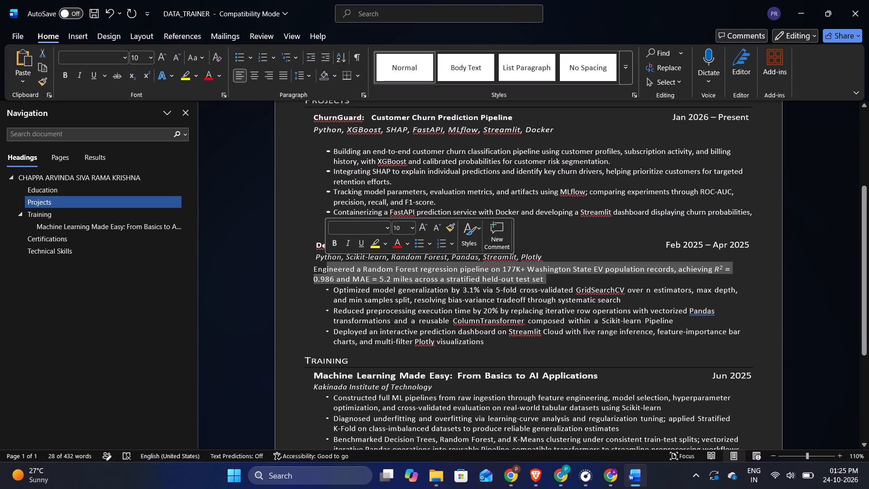
left_click(300, 263)
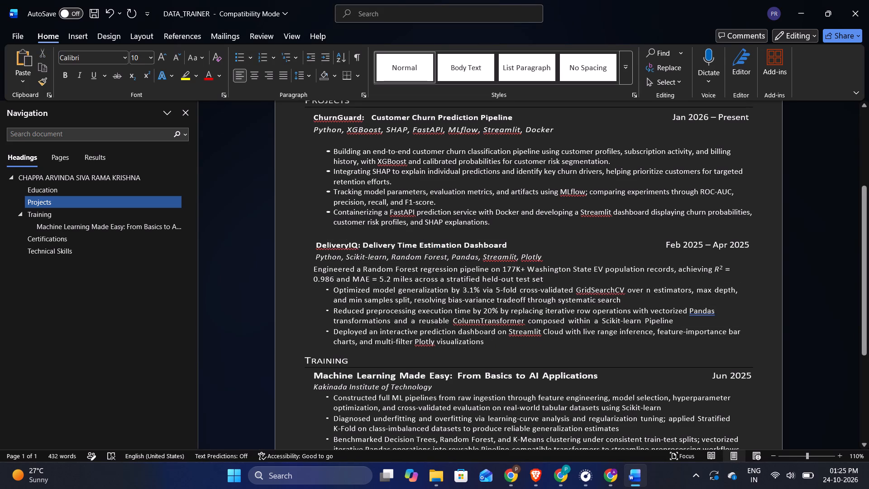
left_click_drag(313, 268, 585, 281)
key("BackSpace")
Delete the old DeliveryIQ bullet starting "Deployed an interactive prediction dashboard", along with the end of the bullet above it.
left_click(527, 318)
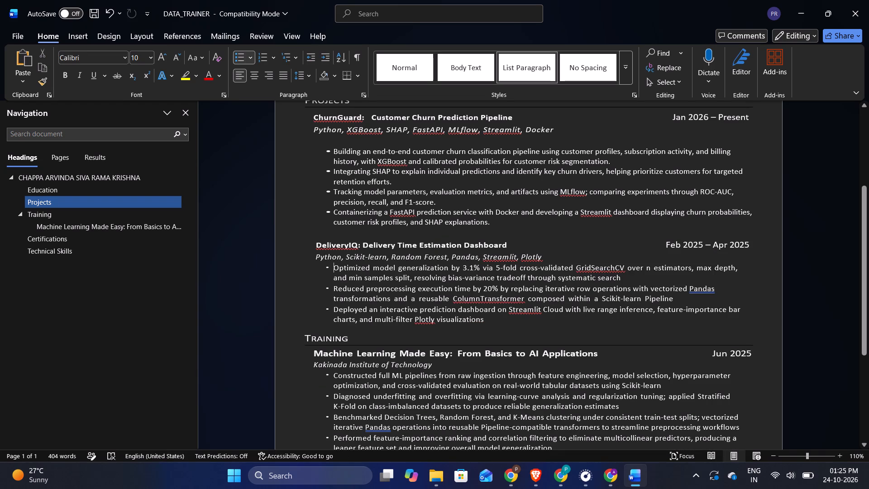
left_click(492, 323)
key("BackSpace")
key("BackSpace")
key("BackSpace")
key("BackSpace")
key("BackSpace")
key("BackSpace")
key("BackSpace")
key("BackSpace")
key("BackSpace")
key("BackSpace")
key("BackSpace")
key("BackSpace")
key("BackSpace")
key("BackSpace")
key("BackSpace")
key("BackSpace")
key("BackSpace")
key("BackSpace")
key("BackSpace")
key("BackSpace")
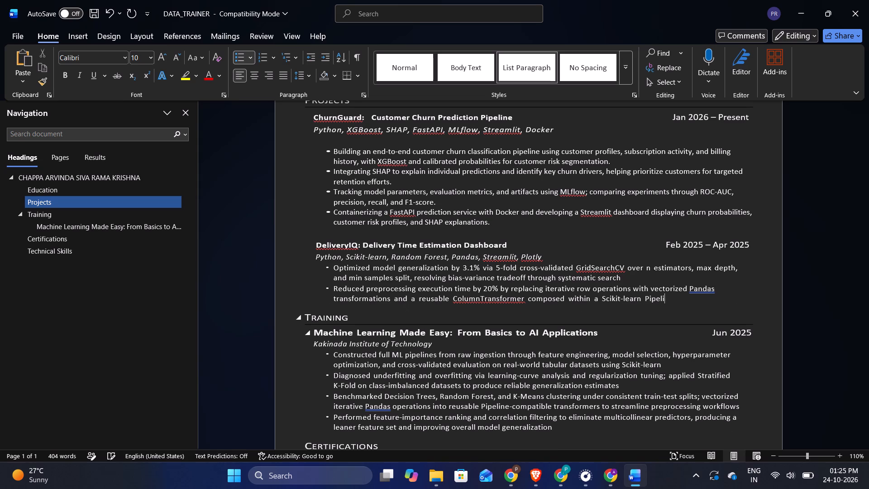
Delete the two remaining old DeliveryIQ bullets, starting "Optimized model generalization" and "Reduced preprocessing execution time".
left_click(624, 280)
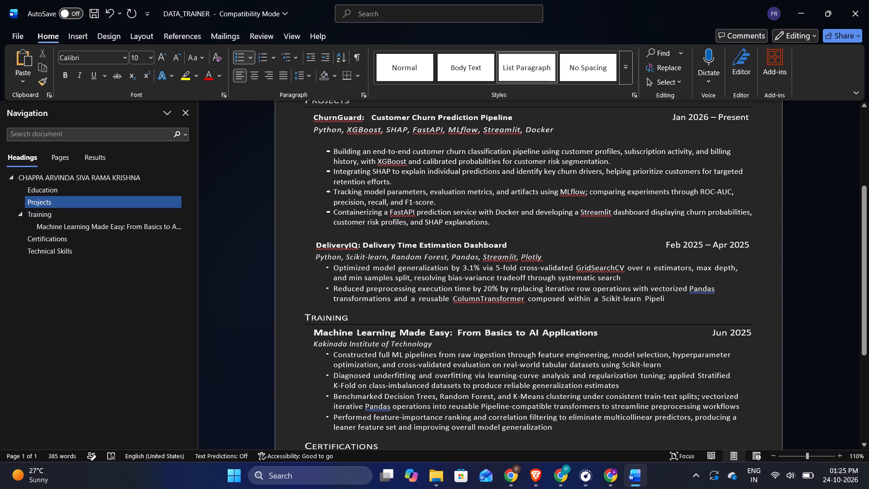
key("Return")
left_click_drag(625, 280, 335, 267)
key("BackSpace")
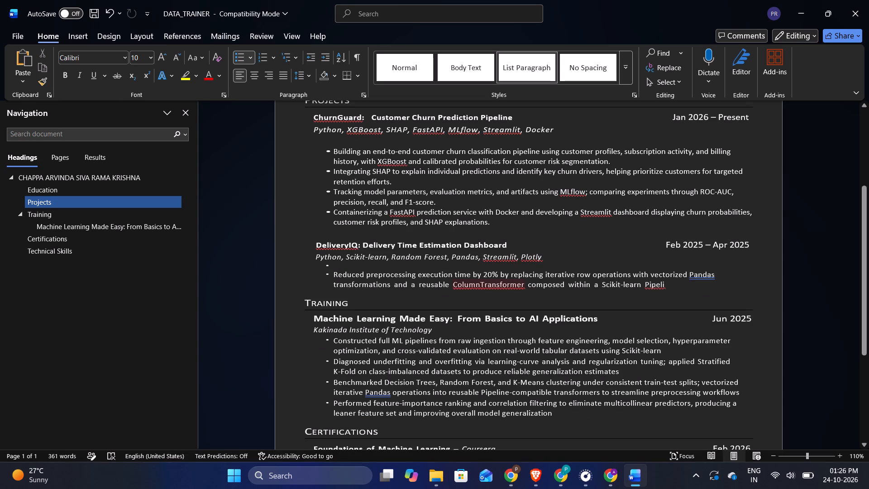
left_click_drag(678, 284, 368, 274)
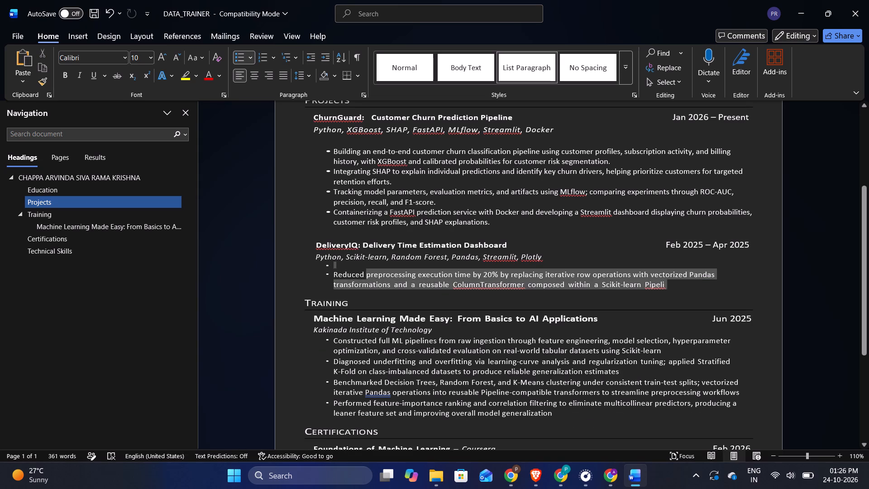
left_click_drag(368, 274, 329, 274)
key("BackSpace")
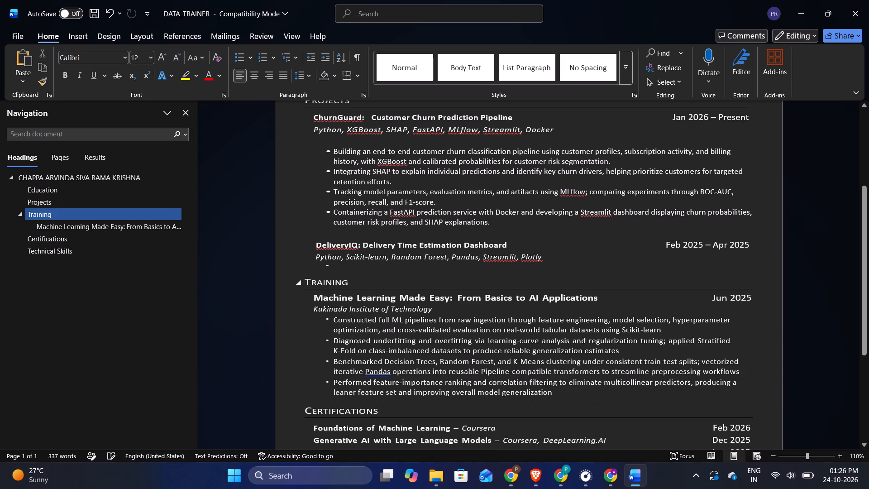
Paste the four copied bullets under the DeliveryIQ technology line and remove the leftover empty bullet below them.
key("Up")
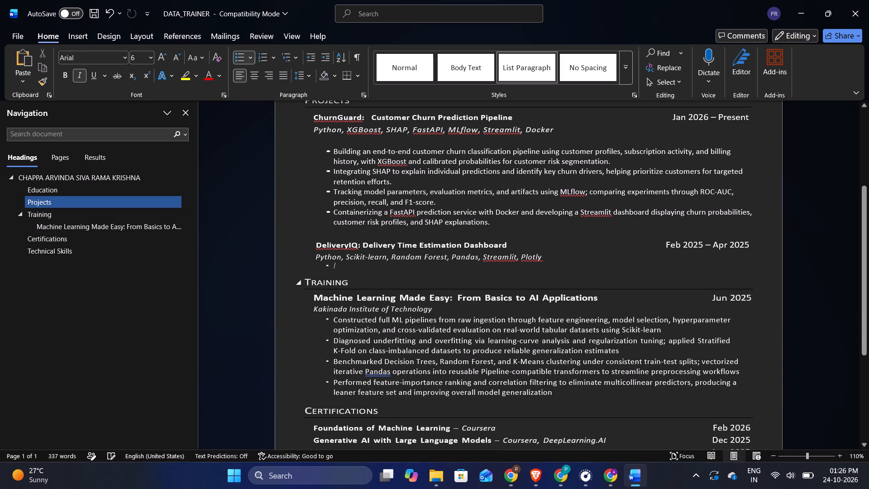
key("ctrl+v")
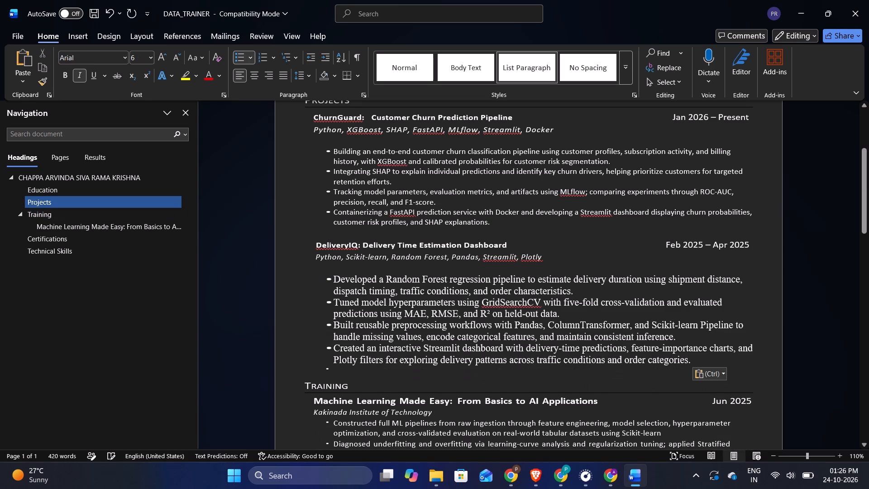
key("BackSpace")
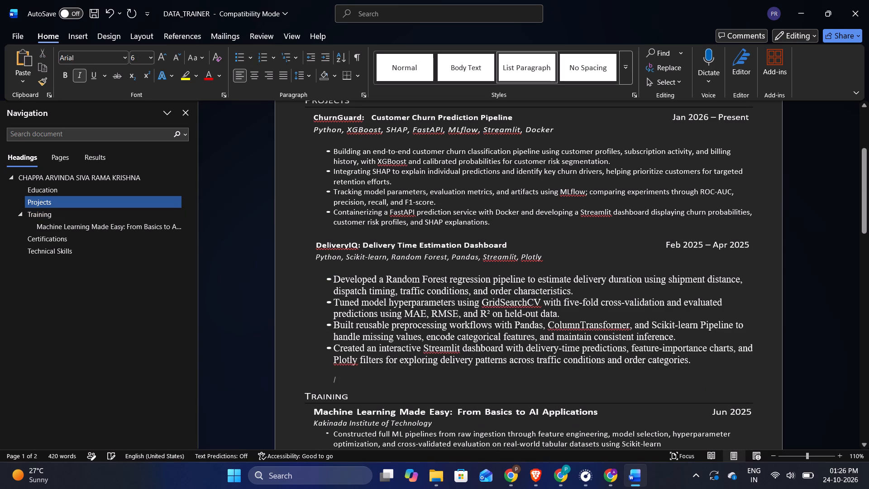
key("BackSpace")
key("BackSpace")
key("BackSpace")
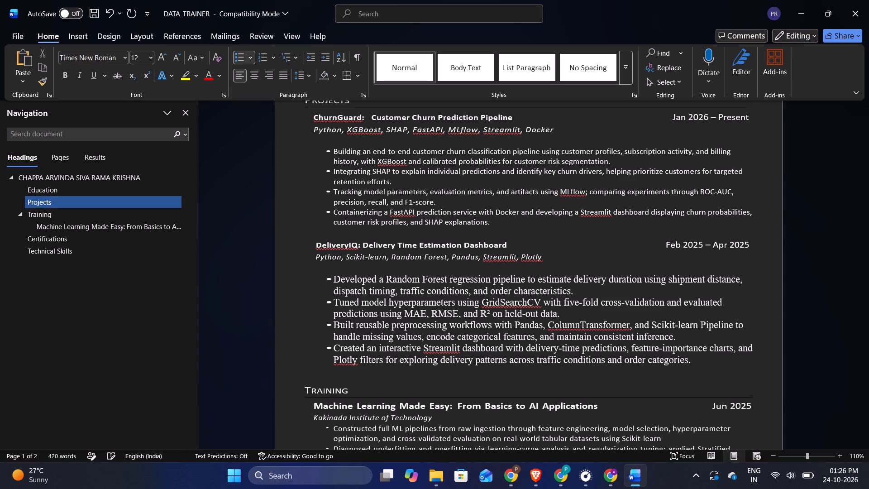
Set the four pasted DeliveryIQ bullets to Calibri at size 10.
scroll(351, 390, "down", 4)
scroll(351, 390, "up", 2)
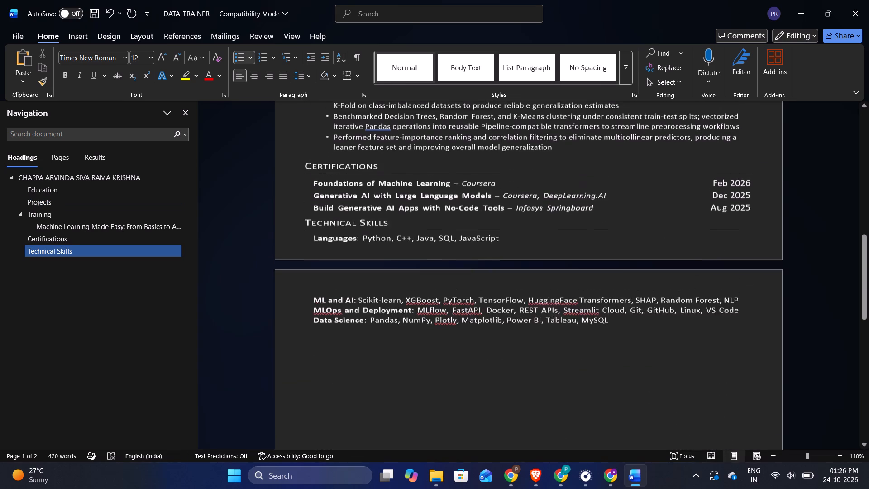
scroll(351, 390, "up", 3)
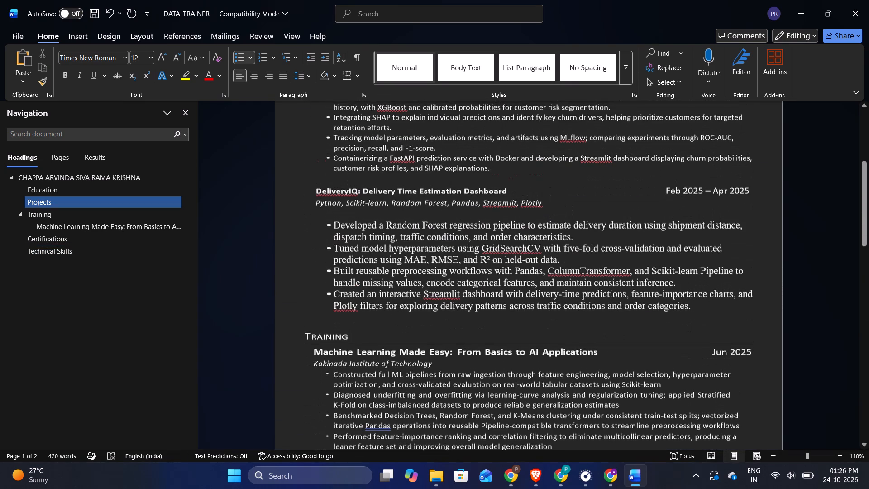
left_click_drag(698, 317, 415, 255)
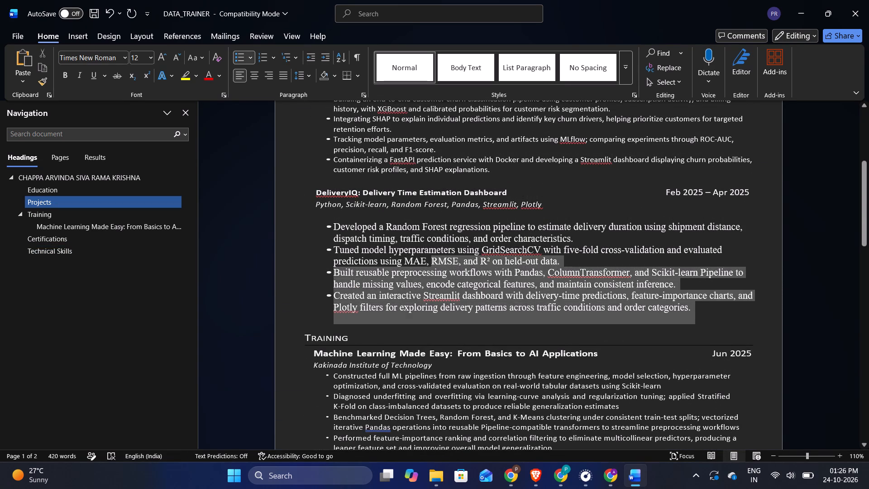
left_click_drag(415, 255, 362, 229)
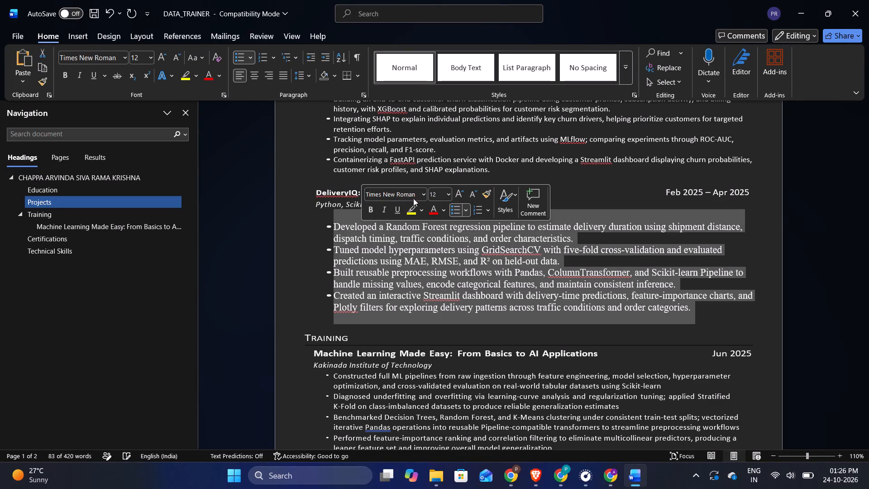
left_click(411, 193)
type("cal")
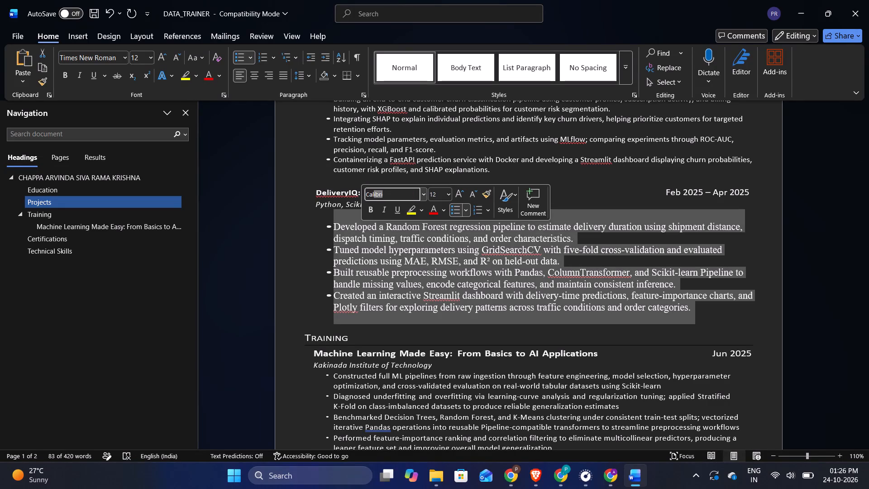
key("Return")
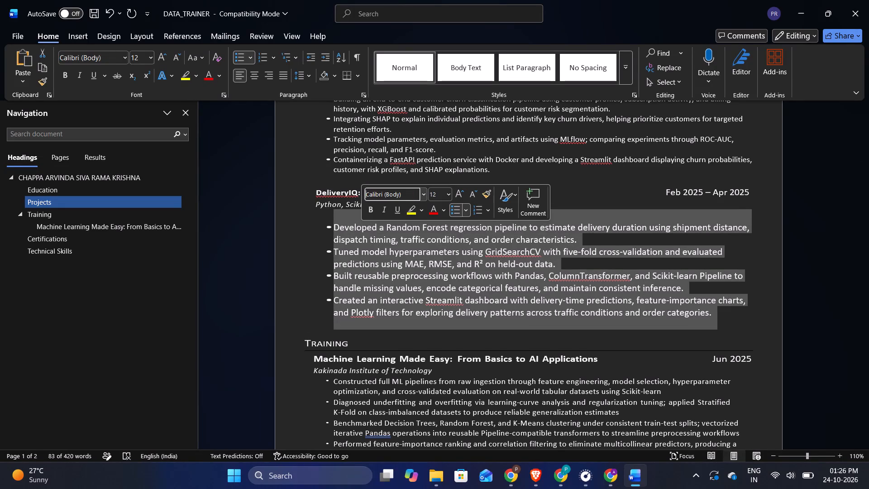
left_click(433, 194)
type("10")
key("Return")
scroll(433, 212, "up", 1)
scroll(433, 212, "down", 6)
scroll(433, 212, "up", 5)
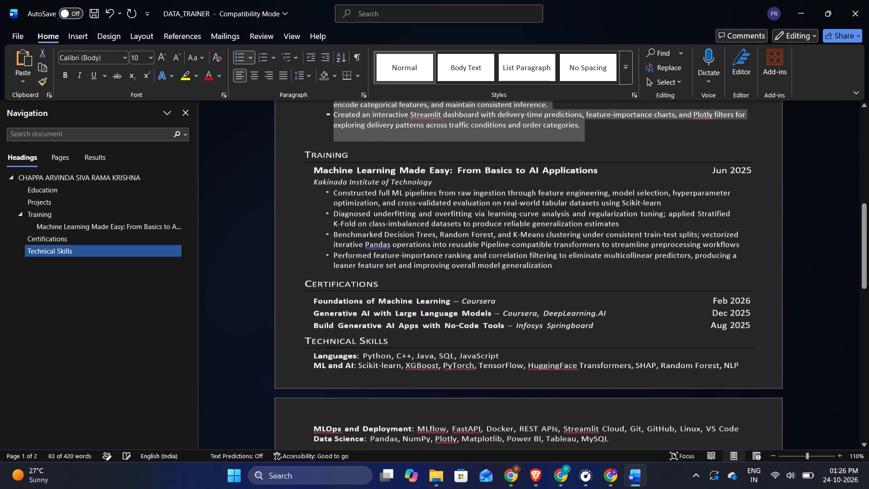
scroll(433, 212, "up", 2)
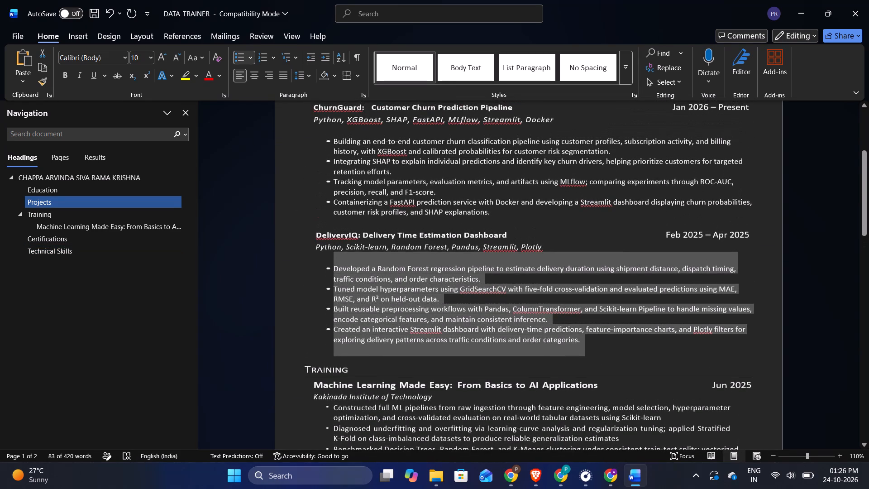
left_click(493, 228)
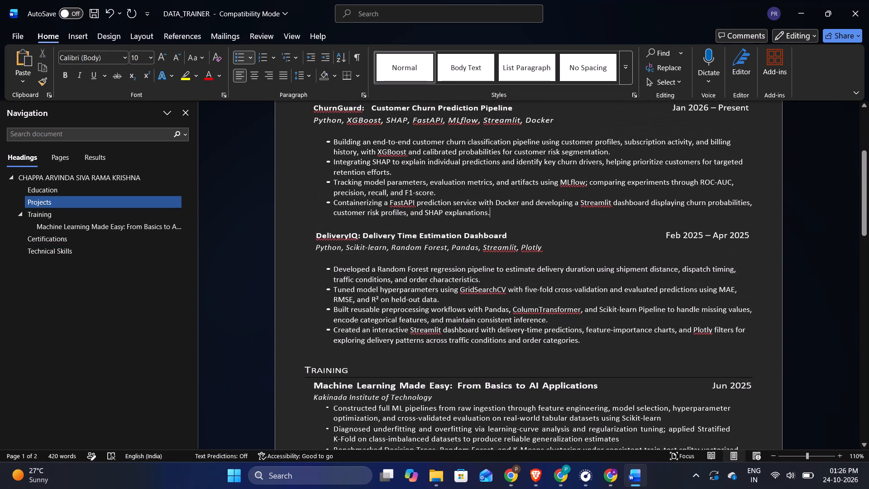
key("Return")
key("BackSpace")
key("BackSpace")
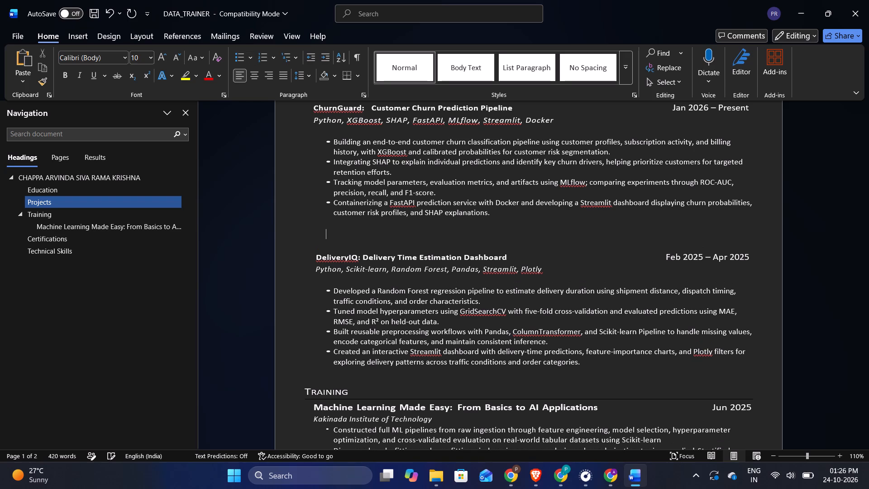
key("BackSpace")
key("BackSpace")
Remove the extra leading space before the DeliveryIQ title to align it with the ChurnGuard title.
key("Down")
key("Left")
key("Left")
key("Left")
key("Left")
key("Left")
key("Left")
key("Left")
key("Left")
key("Left")
key("Left")
key("Left")
key("Left")
key("Left")
key("Left")
key("Left")
key("Left")
key("Left")
key("Left")
key("Left")
key("Left")
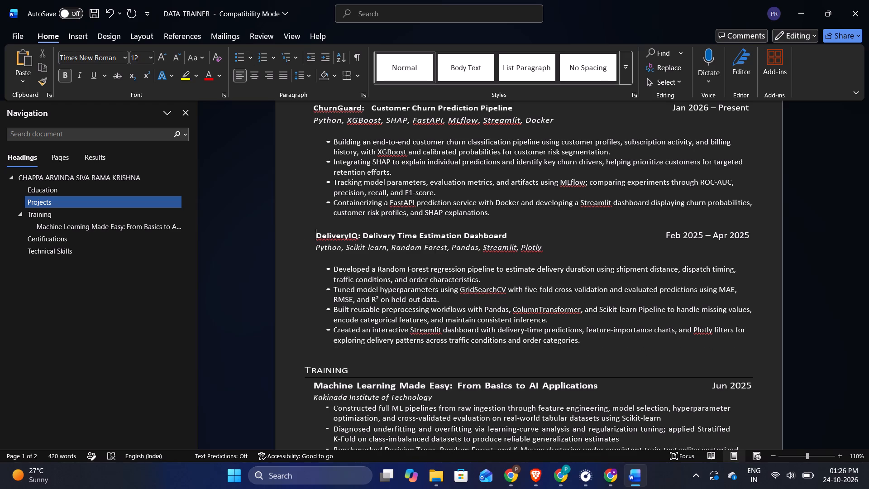
key("BackSpace")
key("BackSpace")
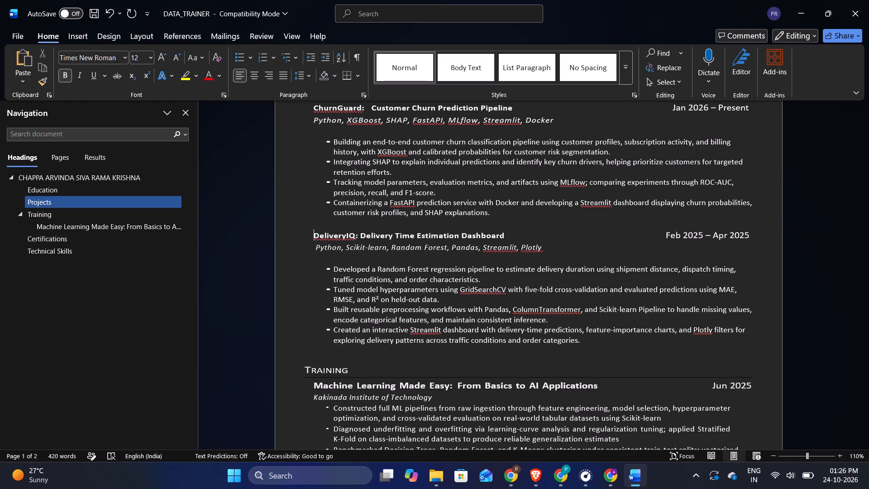
Rebuild the line break above the DeliveryIQ title, clearing the title's bullet and indent, and indent it with five spaces.
key("BackSpace")
key("Return")
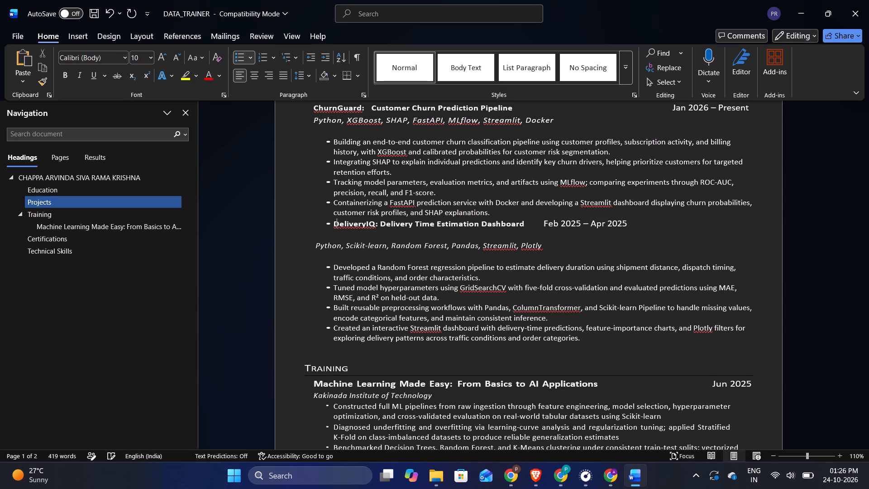
key("Return")
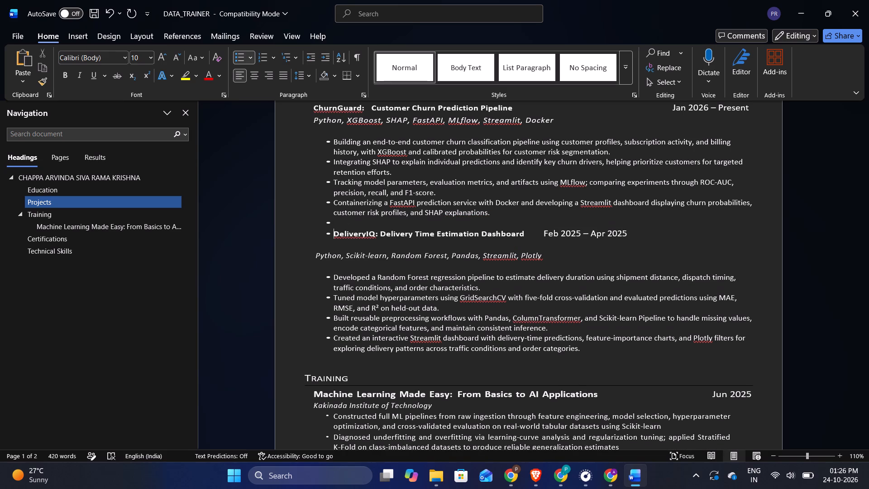
key("BackSpace")
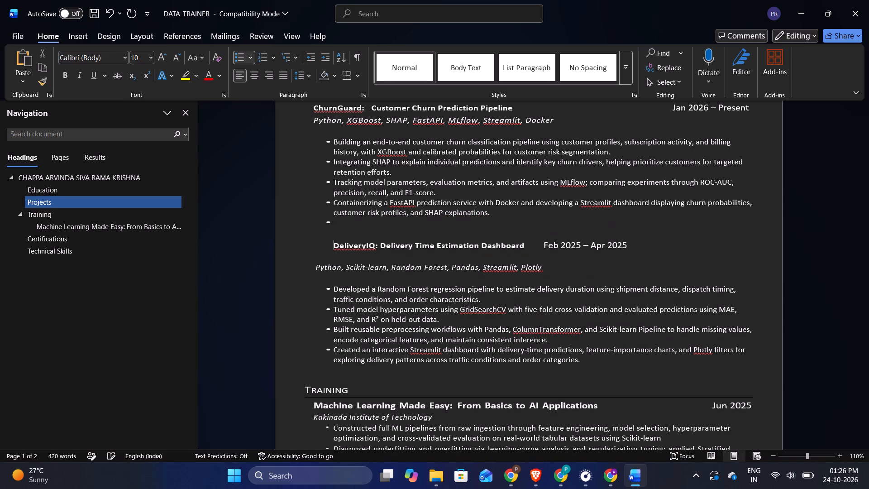
key("BackSpace")
key("BackSpace")
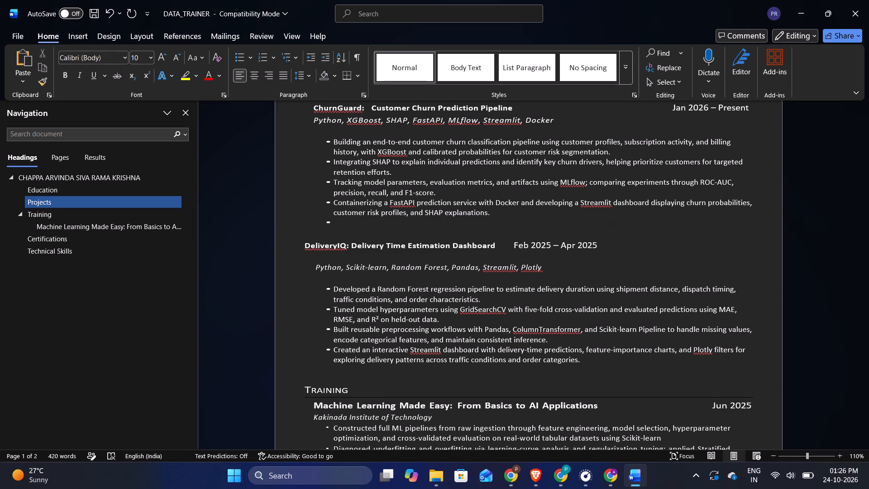
key("space")
key("space")
key("space")
key("space")
key("space")
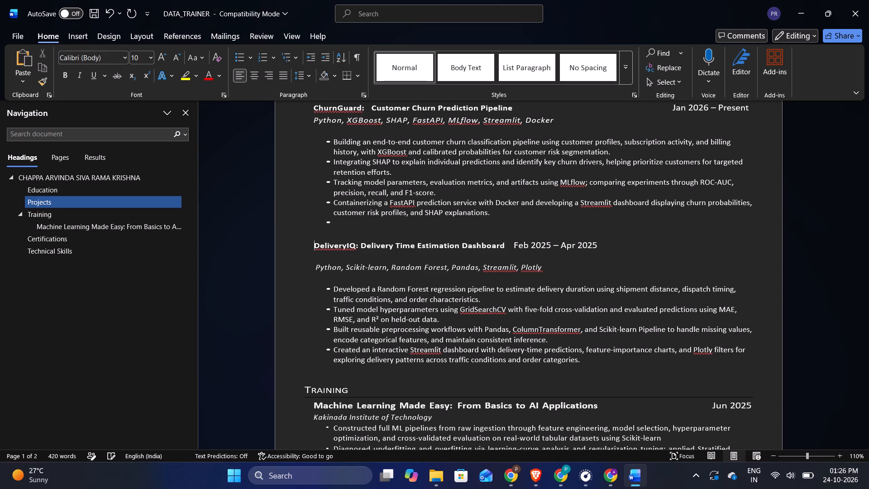
Remove the empty bullet between ChurnGuard's last bullet and the DeliveryIQ title.
key("Up")
key("BackSpace")
key("BackSpace")
key("BackSpace")
key("BackSpace")
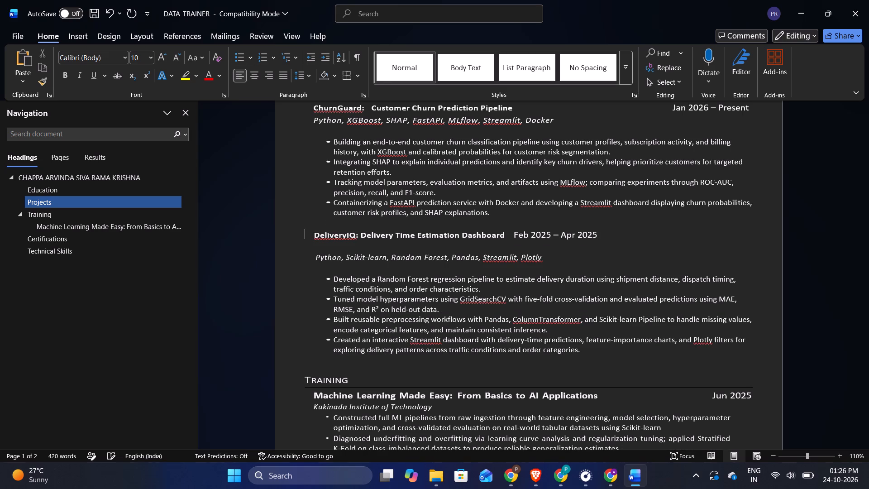
Rework the line break below the DeliveryIQ title and remove the extra leading space before its italic technology line.
key("Down")
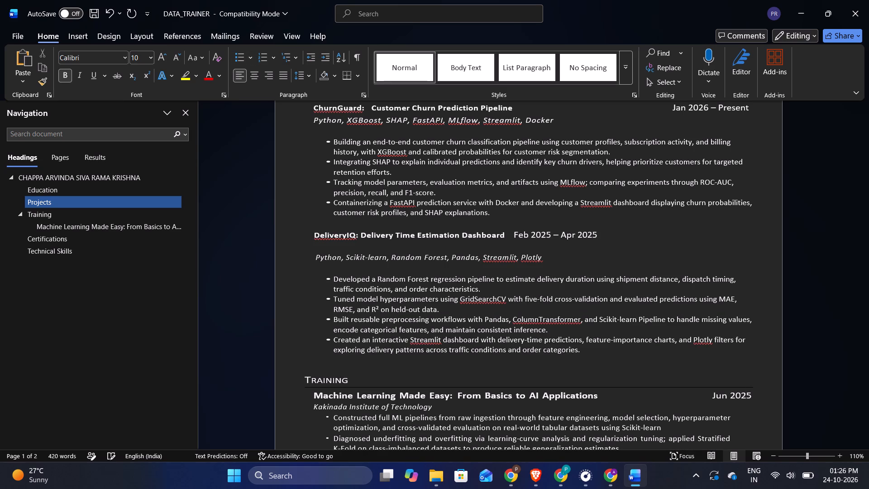
key("Down")
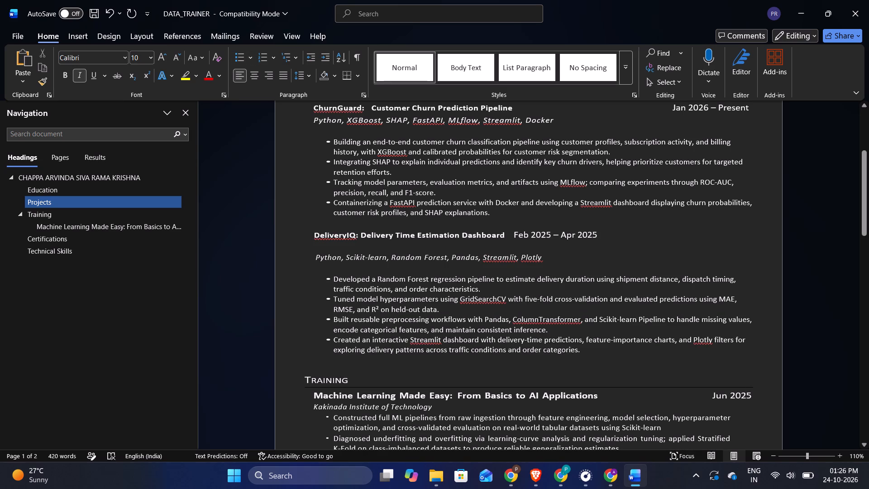
left_click(606, 235)
key("Return")
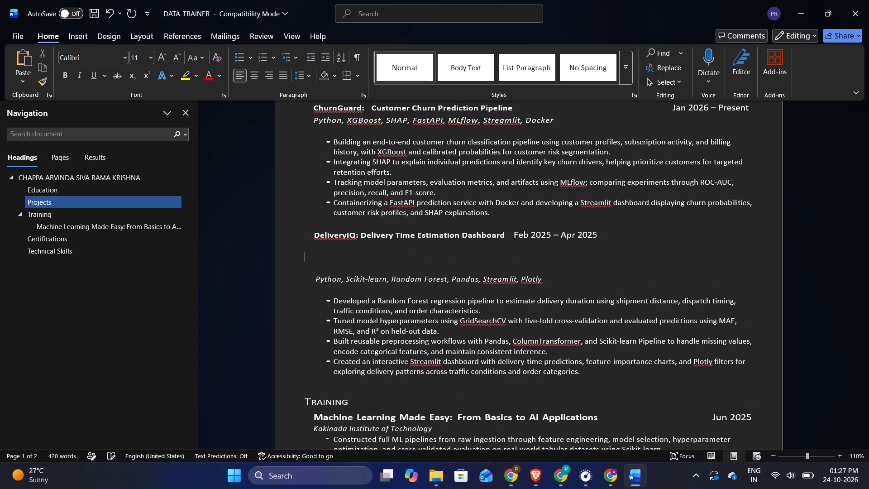
key("Down")
key("BackSpace")
key("BackSpace")
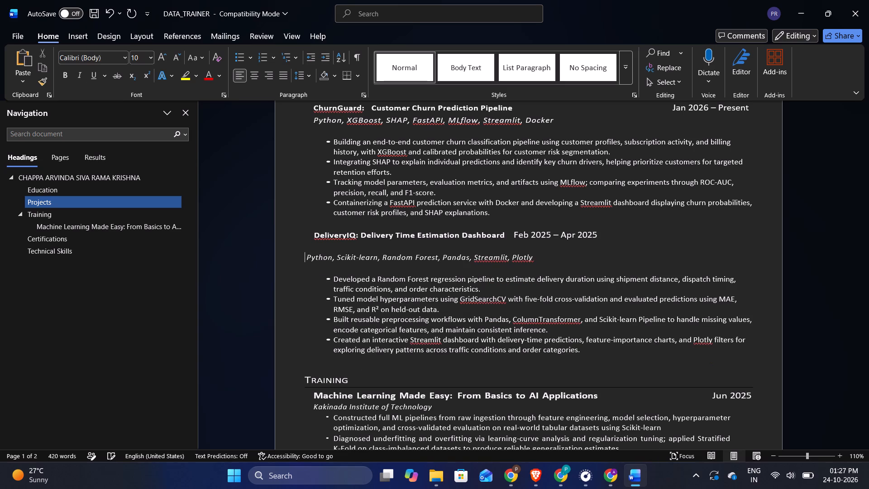
key("BackSpace")
key("Return")
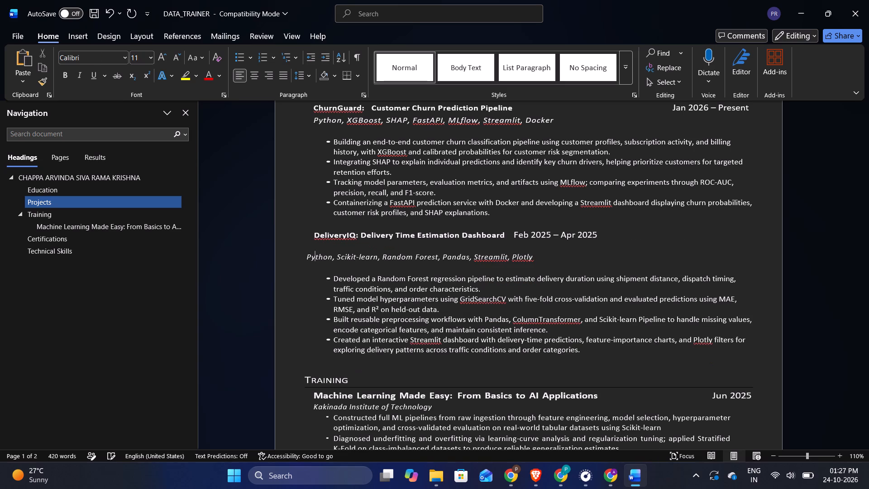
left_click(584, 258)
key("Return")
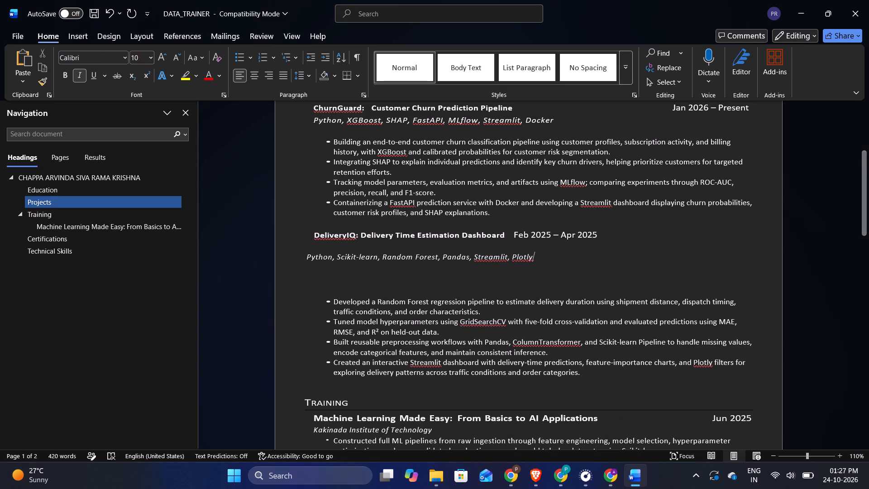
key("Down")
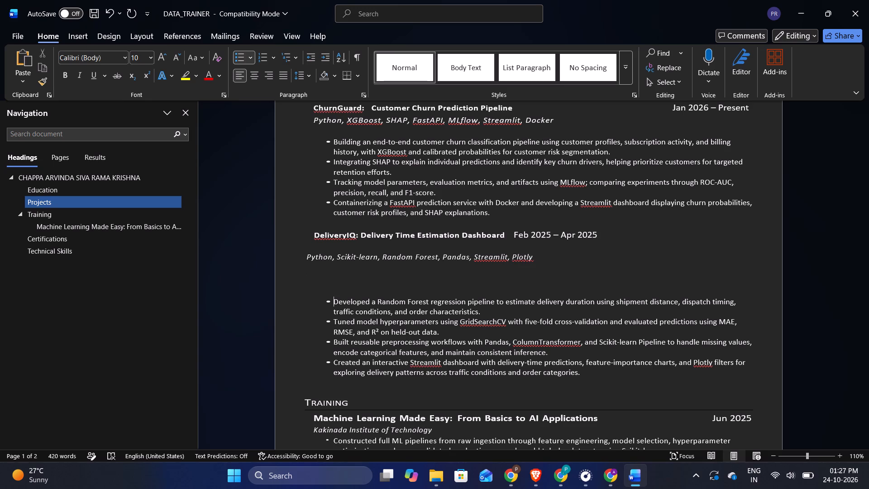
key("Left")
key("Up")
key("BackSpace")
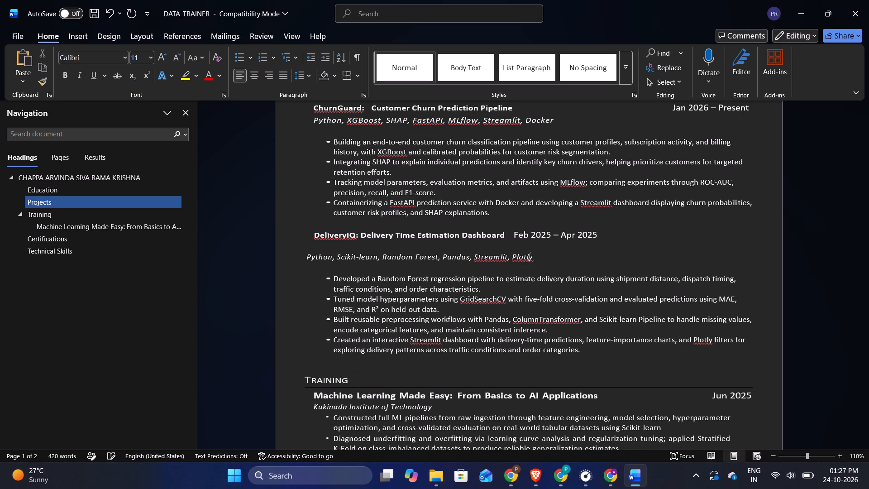
Space the Feb 2025 – Apr 2025 date away from the DeliveryIQ title so it ends at the resume's right margin.
scroll(568, 255, "down", 6)
scroll(568, 255, "up", 5)
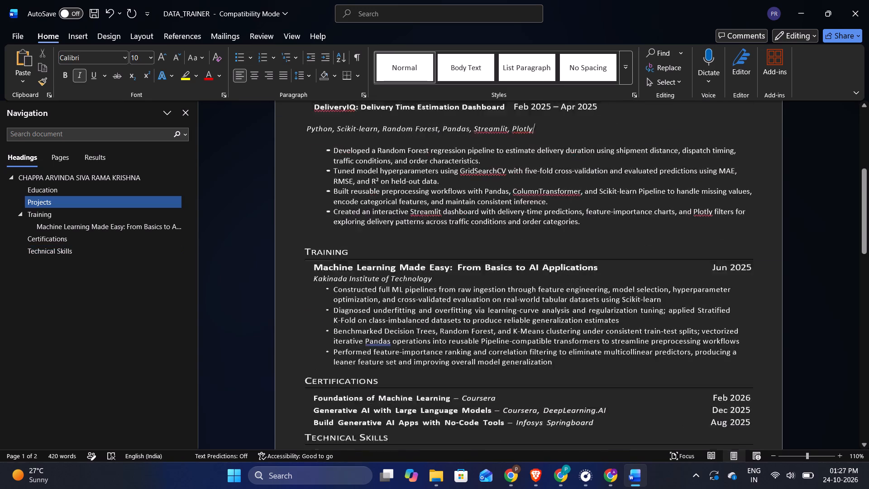
left_click(515, 180)
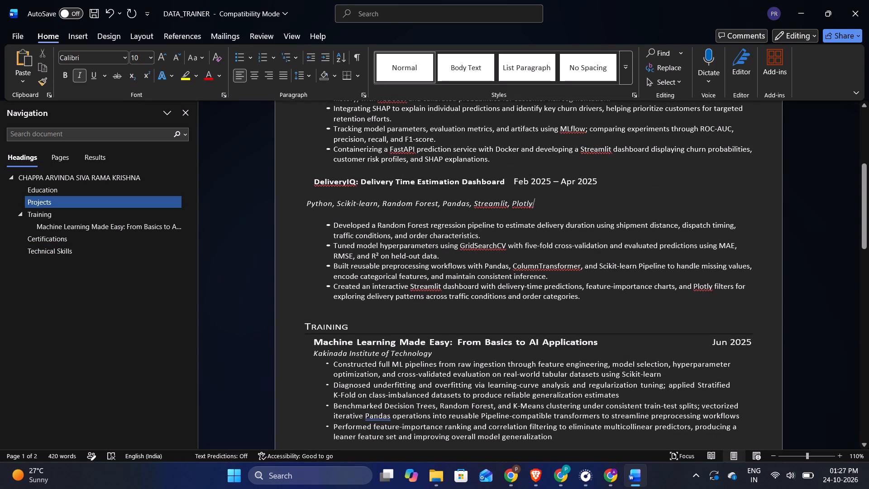
key("space")
key("space")
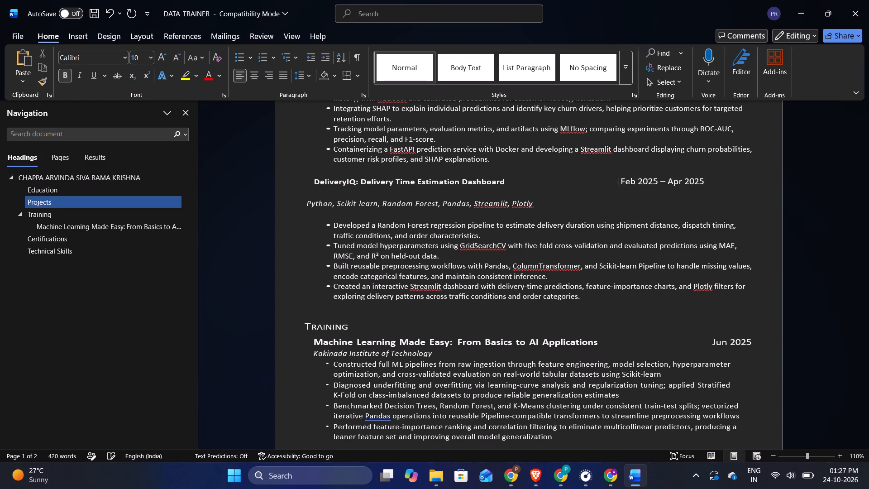
key("space")
key("space")
key("space")
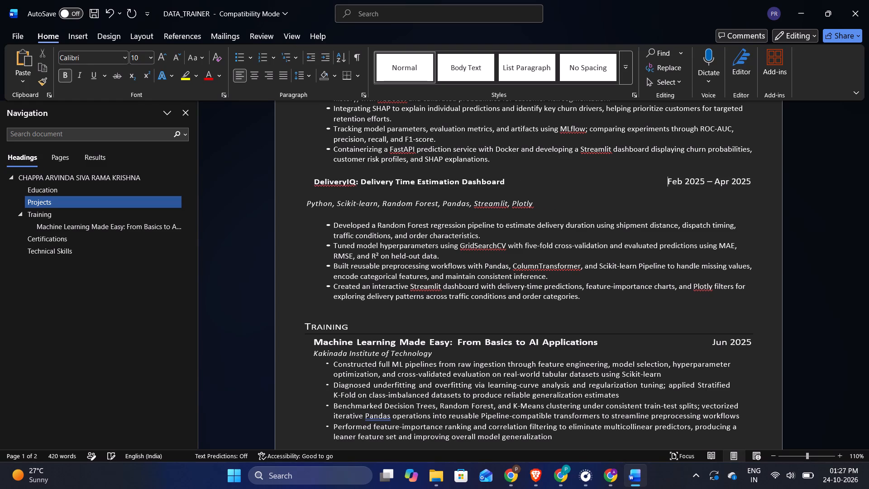
key("space")
key("BackSpace")
Close the gap between the DeliveryIQ title and its italic technology line so they sit on consecutive lines.
scroll(515, 180, "up", 1)
scroll(515, 180, "right", 1)
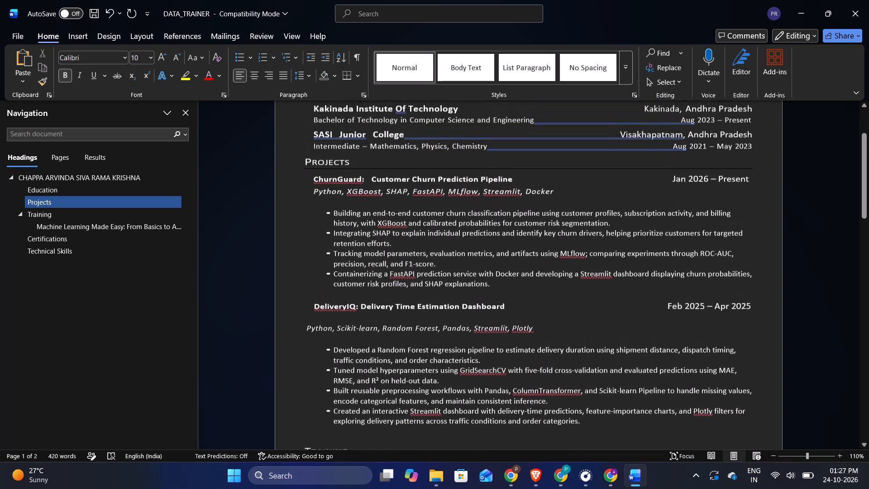
scroll(515, 180, "right", 1)
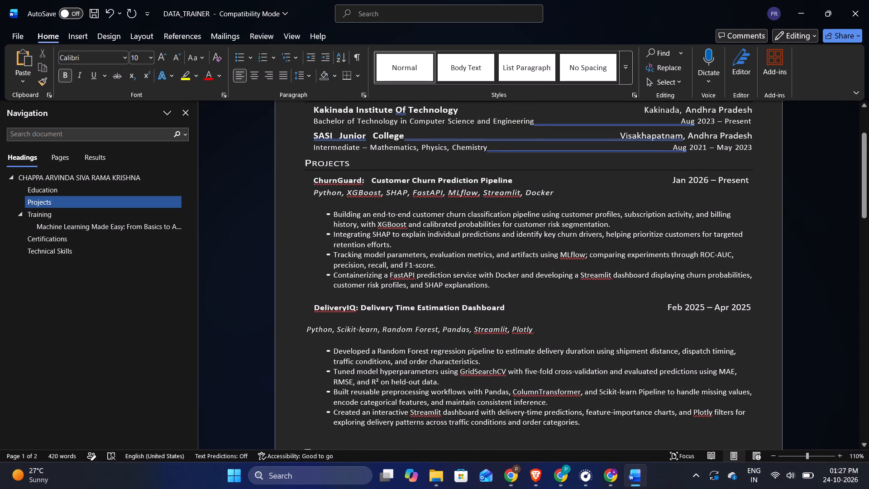
left_click(385, 322)
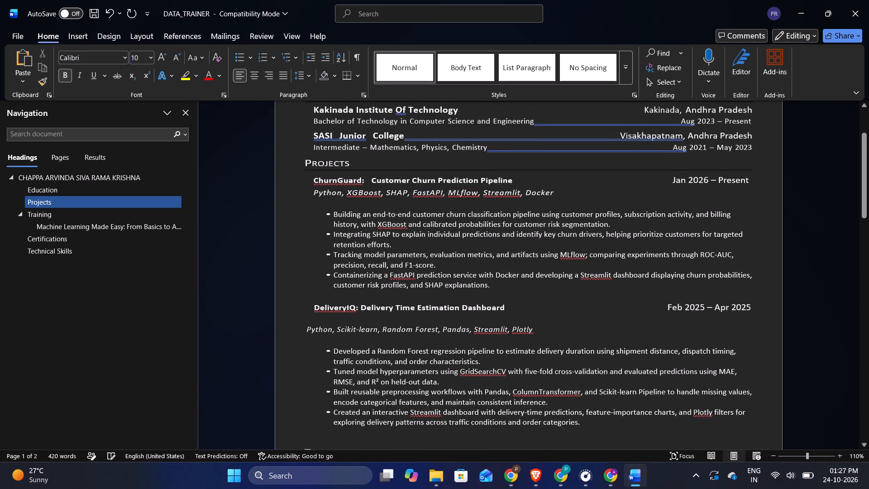
left_click(385, 322)
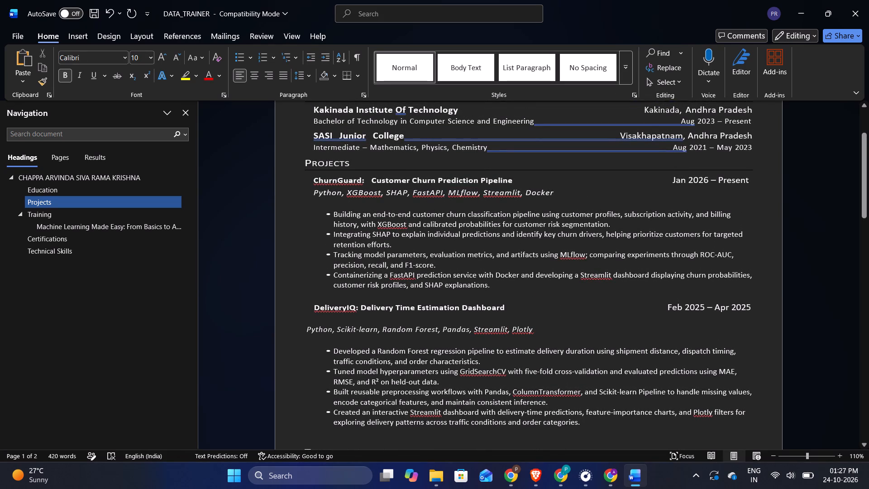
left_click(308, 329)
left_click(308, 329)
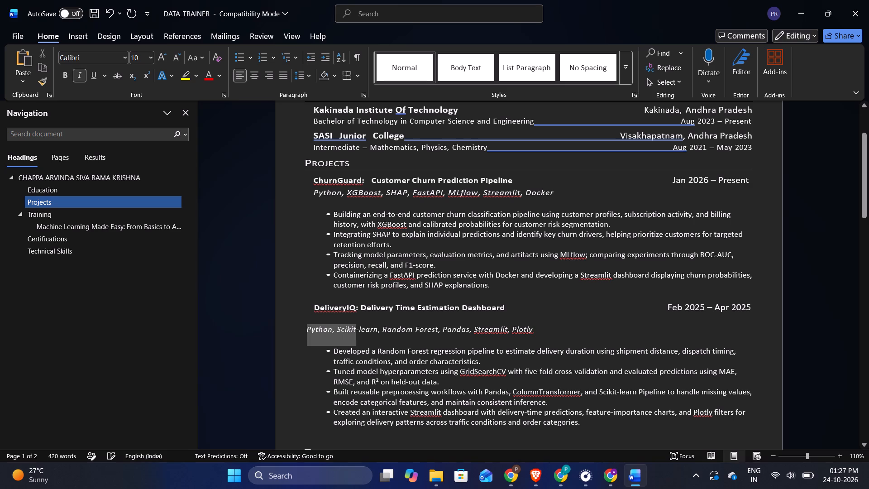
left_click(306, 332)
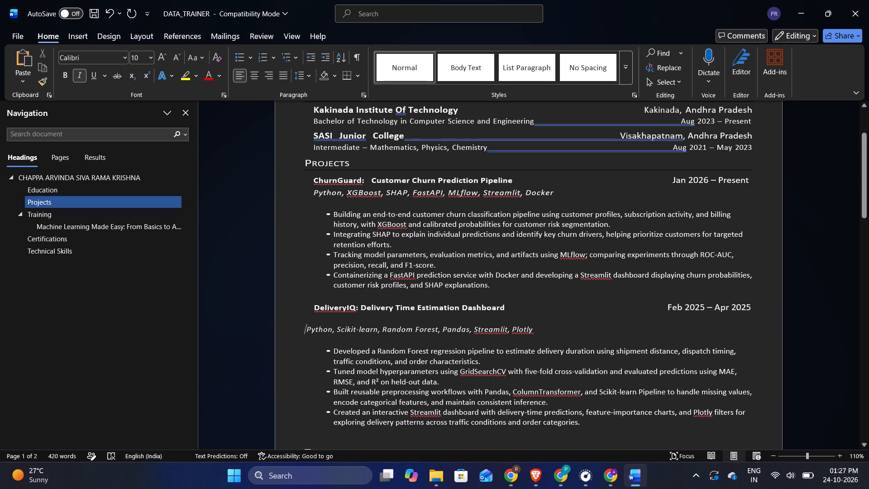
key("BackSpace")
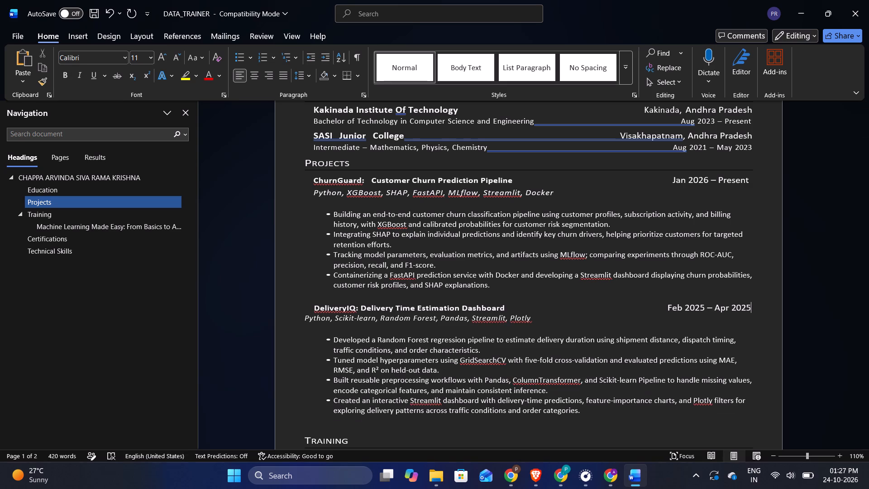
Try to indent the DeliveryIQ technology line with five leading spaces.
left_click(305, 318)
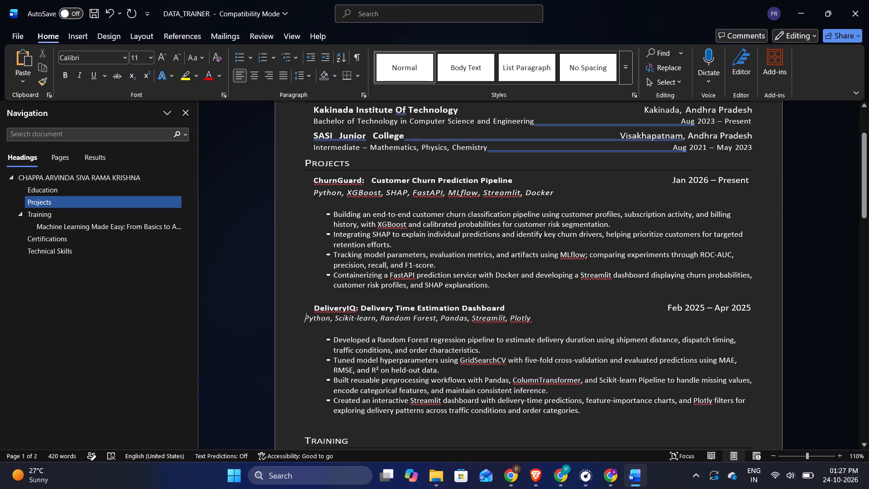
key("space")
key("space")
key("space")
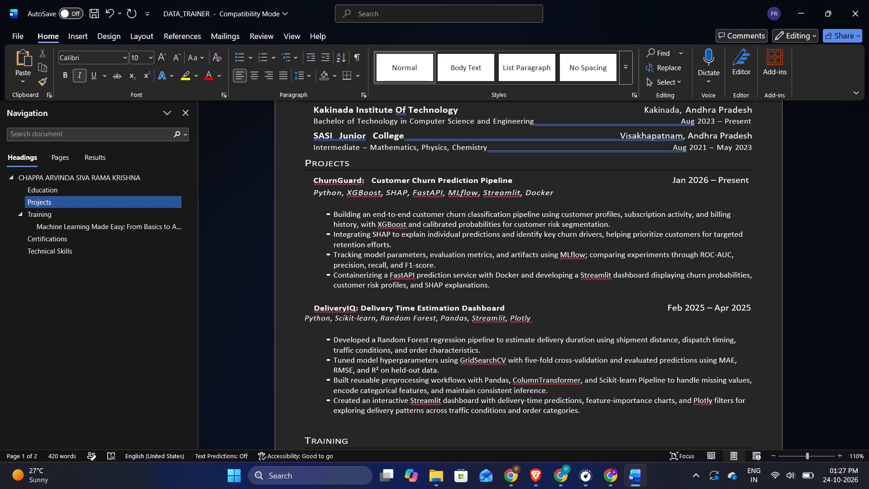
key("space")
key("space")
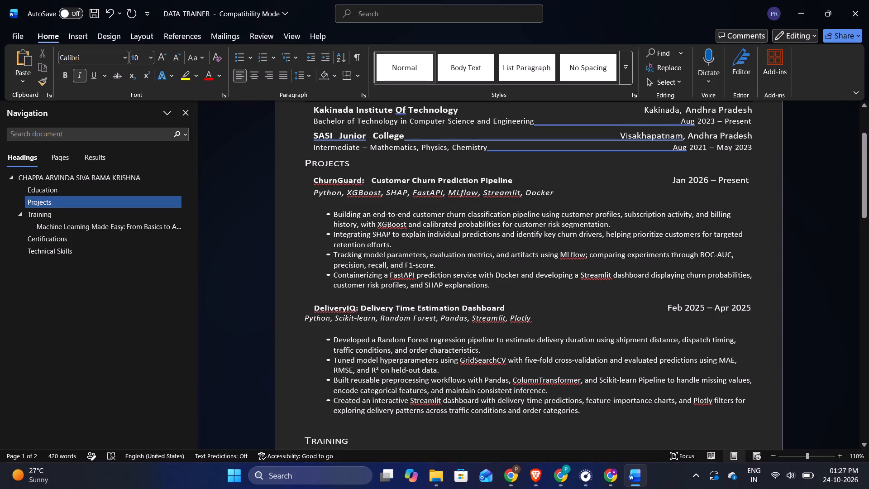
Examine the resume's layout across both pages, including the spacing between the ChurnGuard bullets and the DeliveryIQ title.
scroll(380, 339, "down", 4)
scroll(380, 339, "up", 1)
scroll(380, 339, "down", 1)
scroll(380, 339, "up", 2)
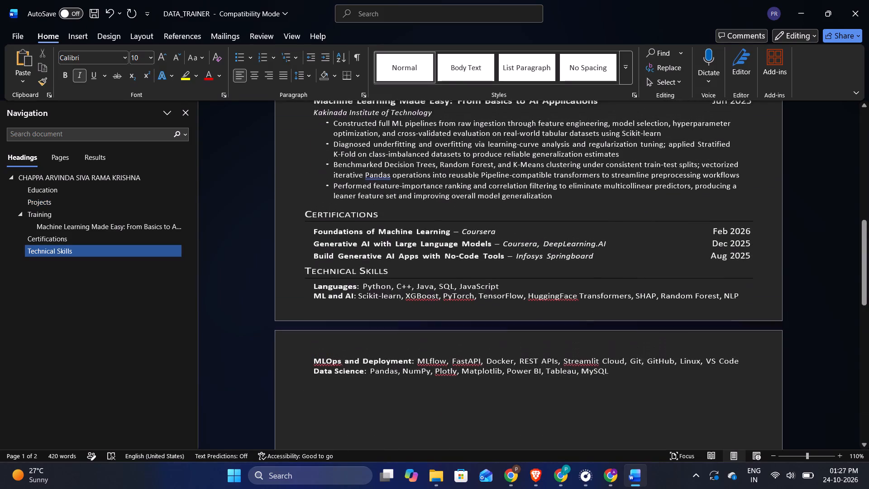
scroll(380, 339, "up", 2)
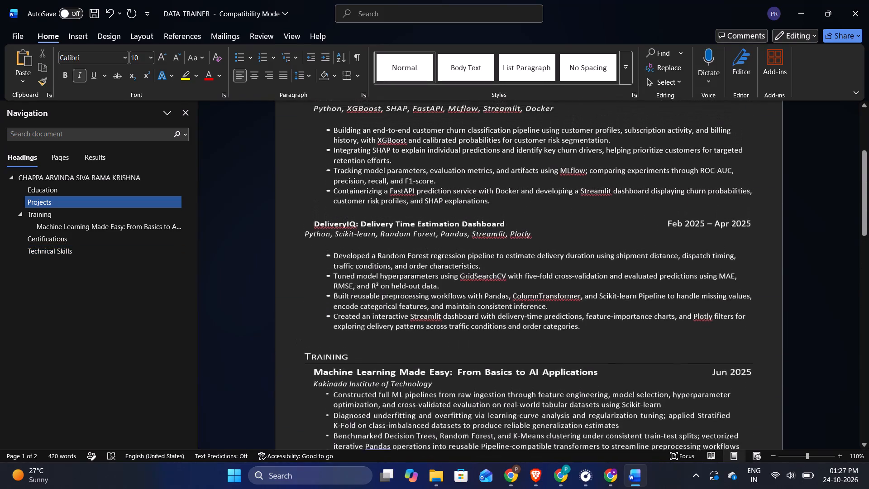
scroll(380, 339, "up", 2)
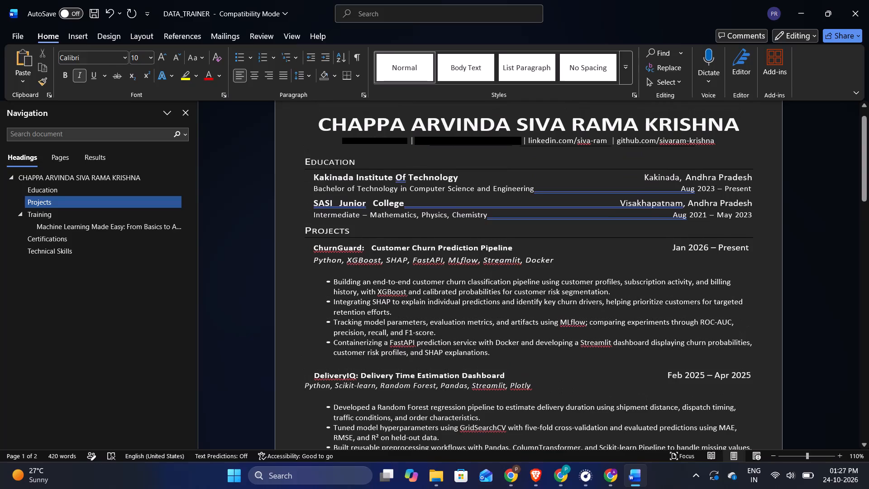
left_click(433, 368)
left_click(433, 368)
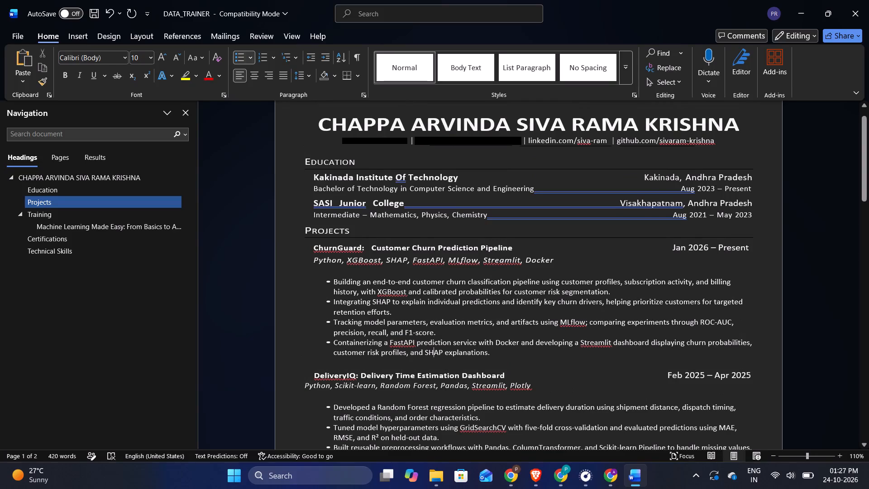
double_click(447, 366)
left_click(502, 364)
Delete the last Training bullet, about feature-importance ranking and correlation filtering, so the Technical Skills section fits on the first page.
scroll(406, 370, "down", 1)
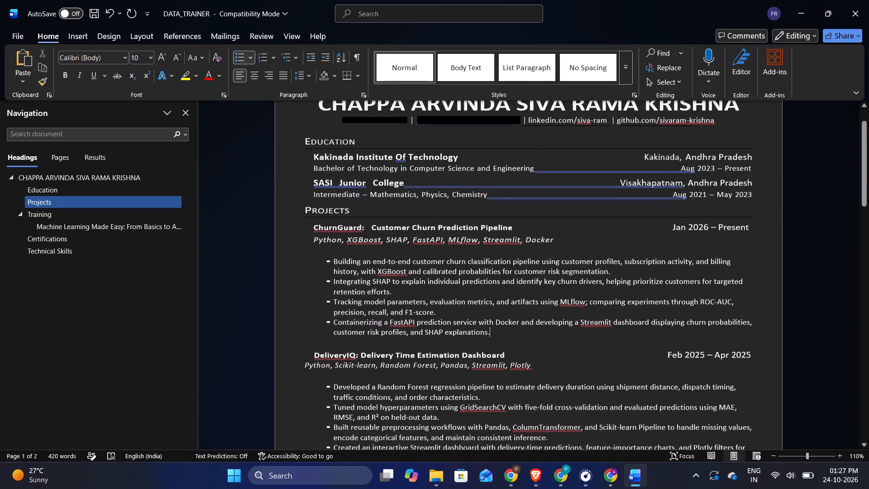
scroll(329, 396, "down", 1)
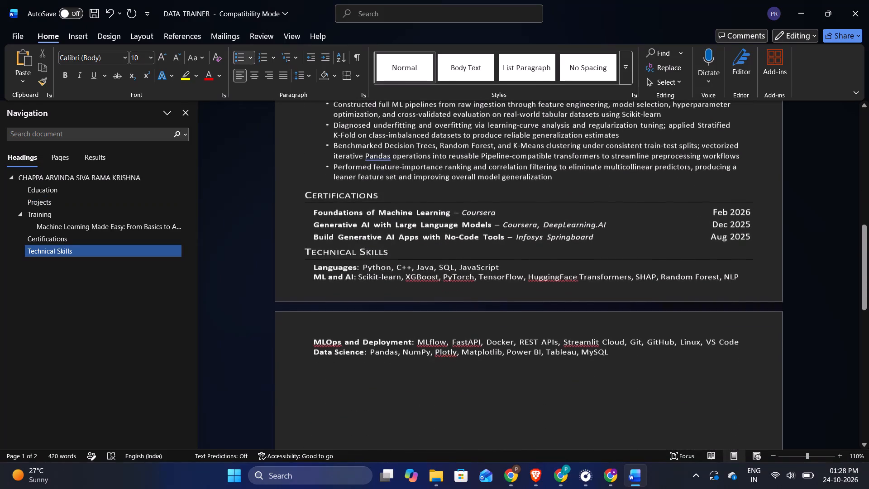
scroll(329, 396, "down", 1)
scroll(325, 380, "up", 1)
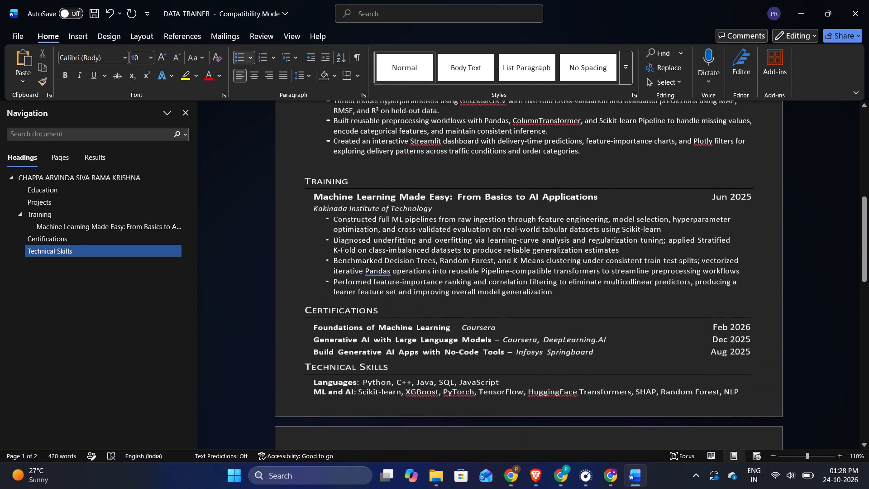
left_click_drag(552, 294, 359, 280)
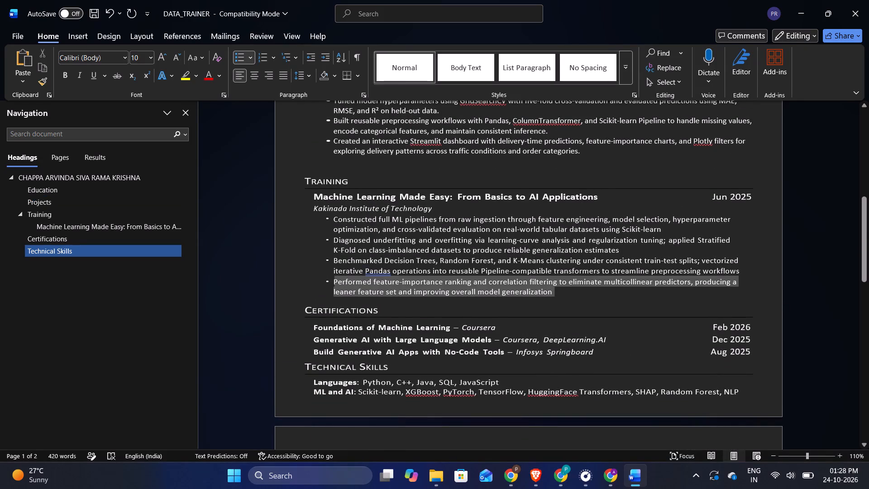
left_click_drag(359, 280, 338, 282)
key("BackSpace")
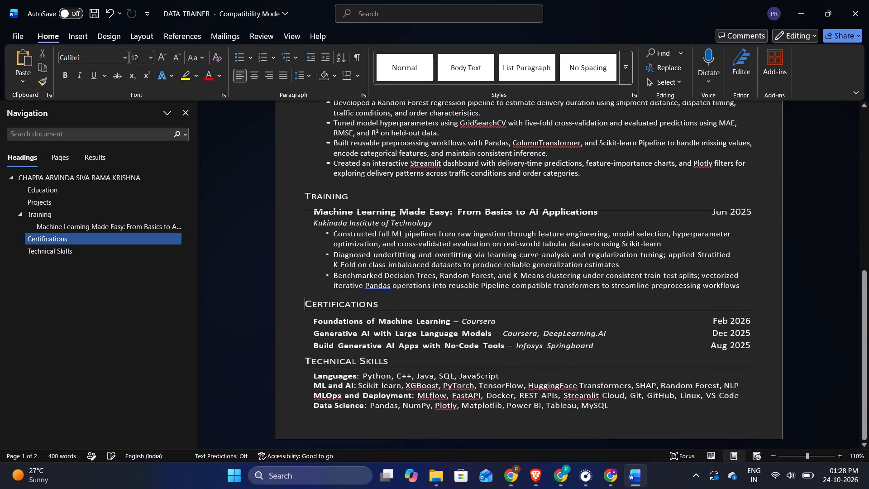
scroll(338, 282, "down", 3)
scroll(474, 274, "down", 1)
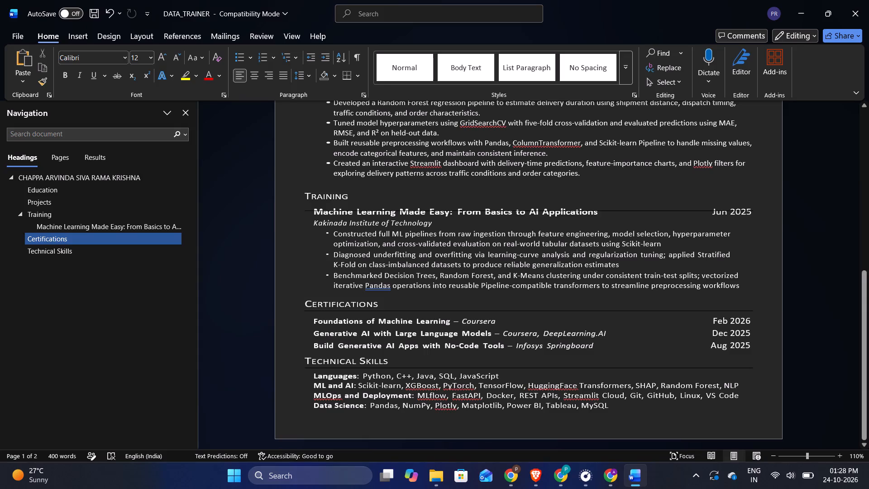
scroll(474, 274, "down", 1)
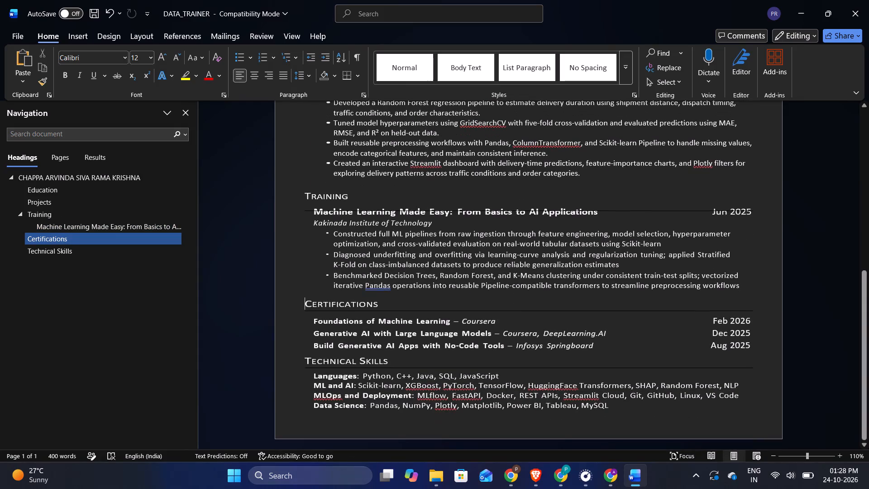
Examine the resume's layout from the Education section down to Technical Skills before exporting it.
scroll(474, 274, "up", 4)
scroll(474, 274, "down", 12)
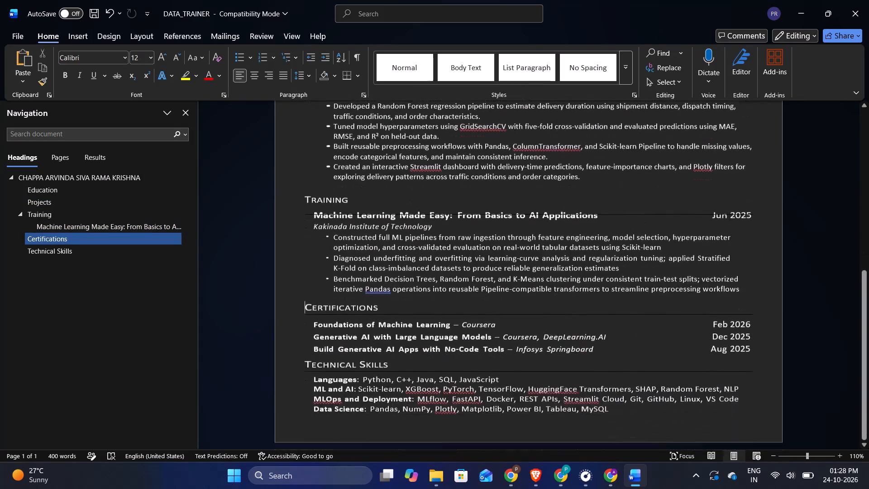
scroll(474, 274, "up", 2)
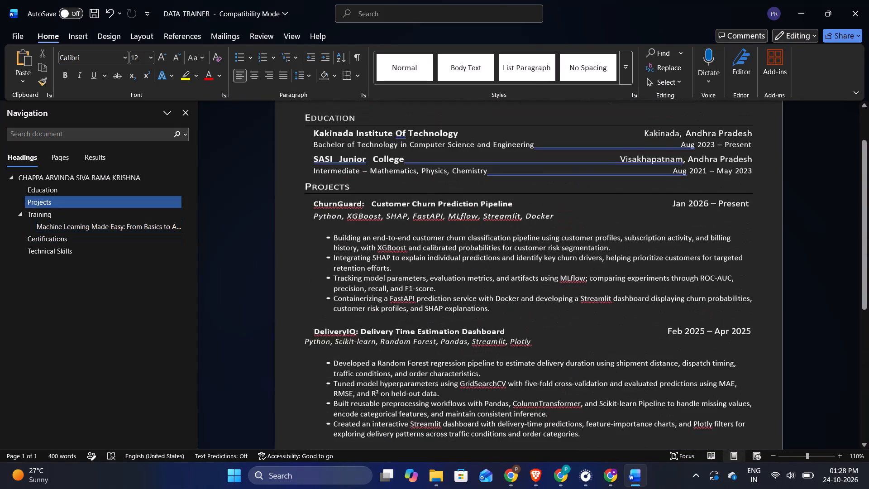
scroll(474, 274, "up", 1)
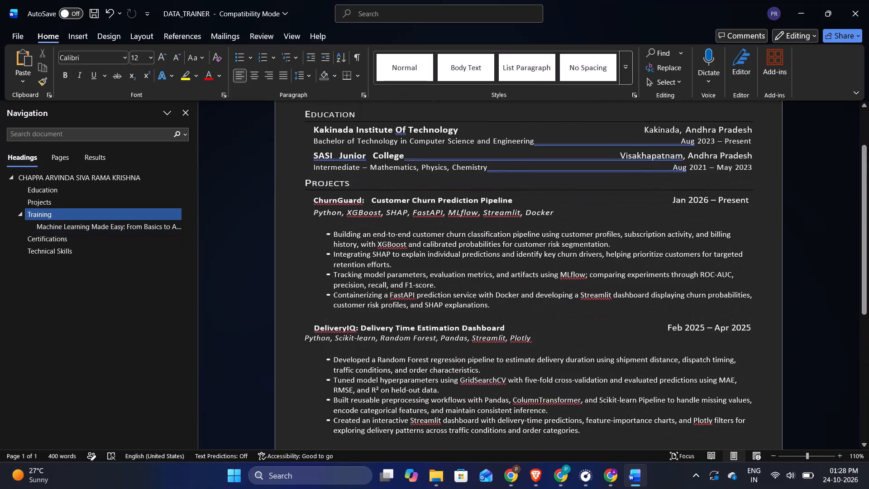
scroll(474, 274, "down", 2)
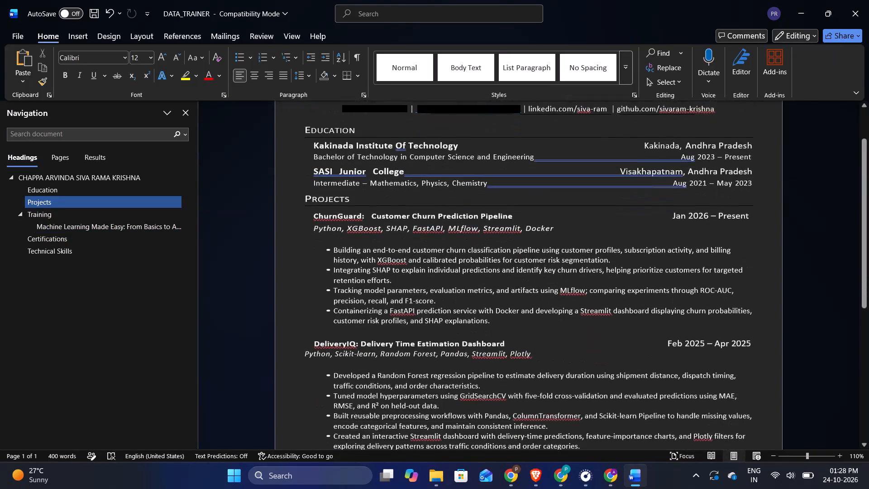
scroll(474, 274, "down", 2)
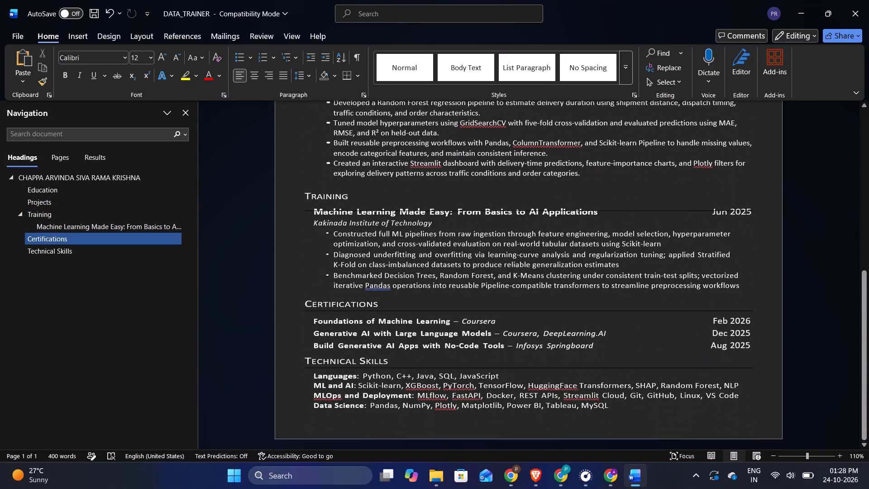
Set up a copy of the resume named DATA_TRAINERrama in PDF format.
left_click(22, 30)
left_click(44, 205)
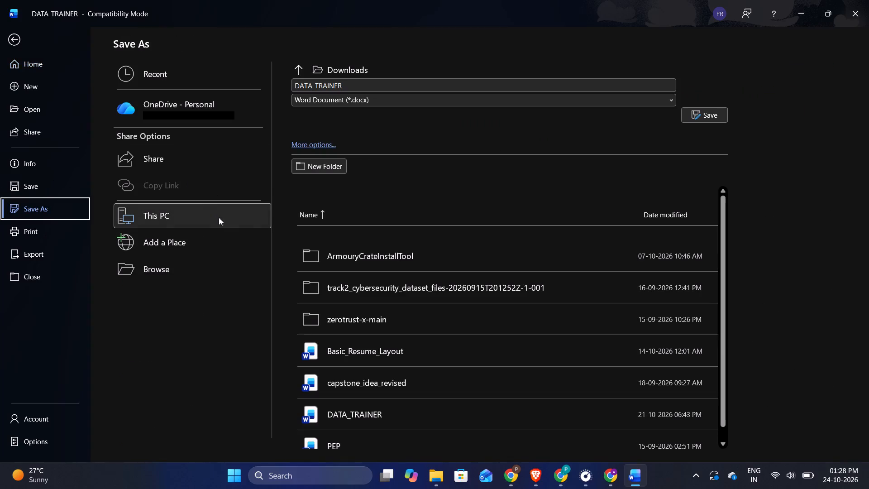
left_click(359, 87)
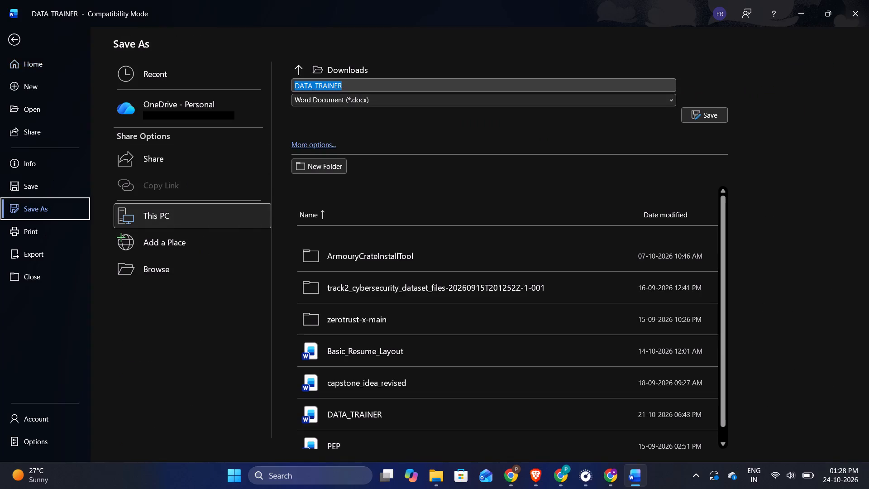
left_click(359, 87)
type("rama")
key("space")
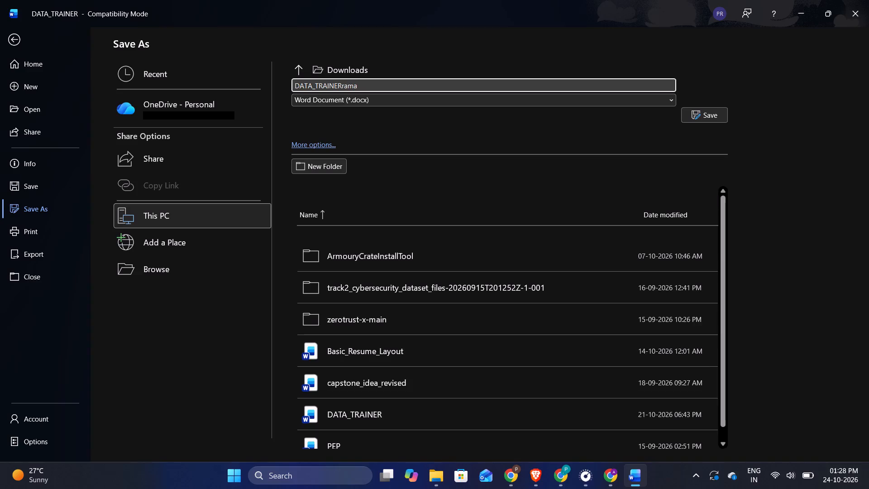
left_click(358, 100)
left_click(331, 193)
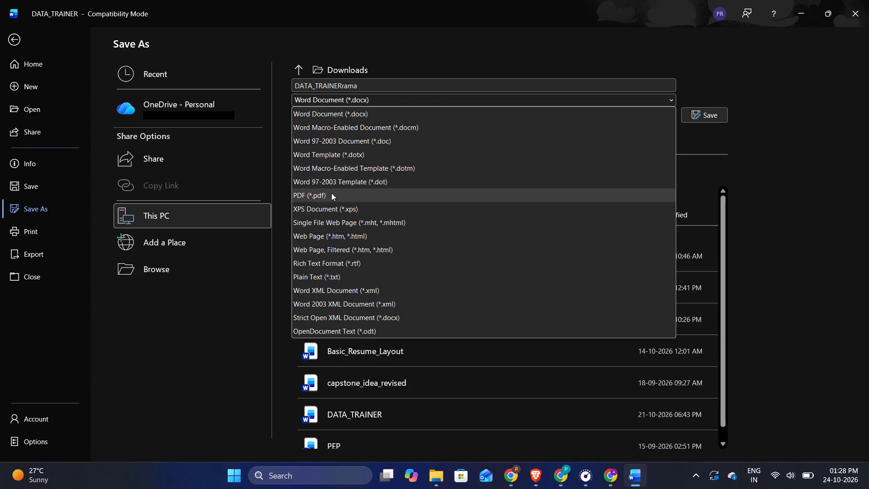
Save the PDF in the CV's folder and close the published file's Edge window.
left_click(162, 273)
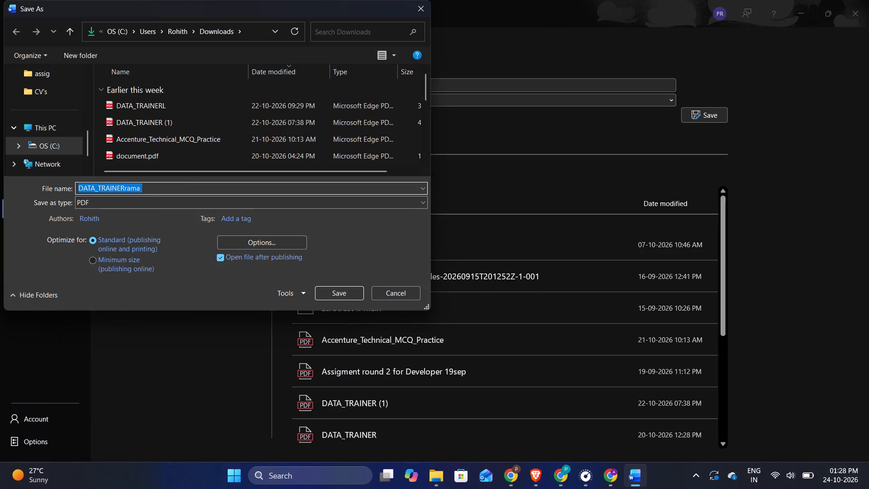
scroll(72, 134, "down", 3)
scroll(51, 115, "up", 1)
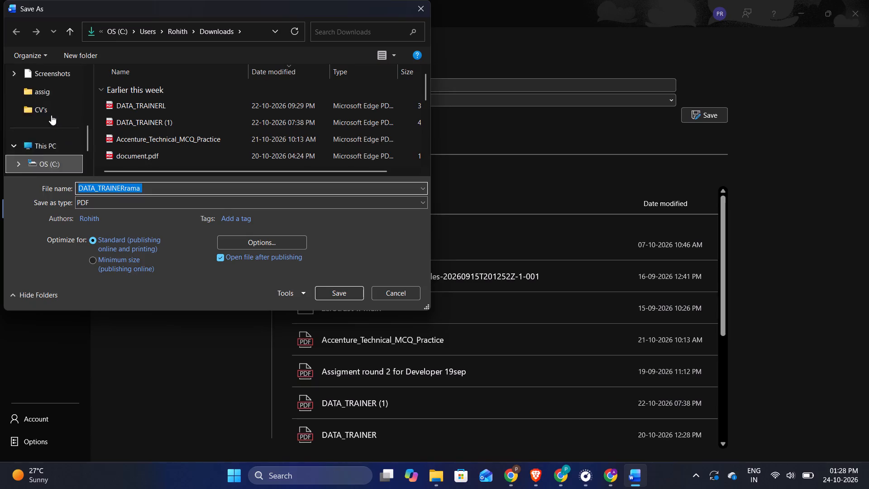
scroll(51, 115, "up", 1)
scroll(51, 115, "down", 1)
scroll(51, 115, "up", 1)
left_click(51, 115)
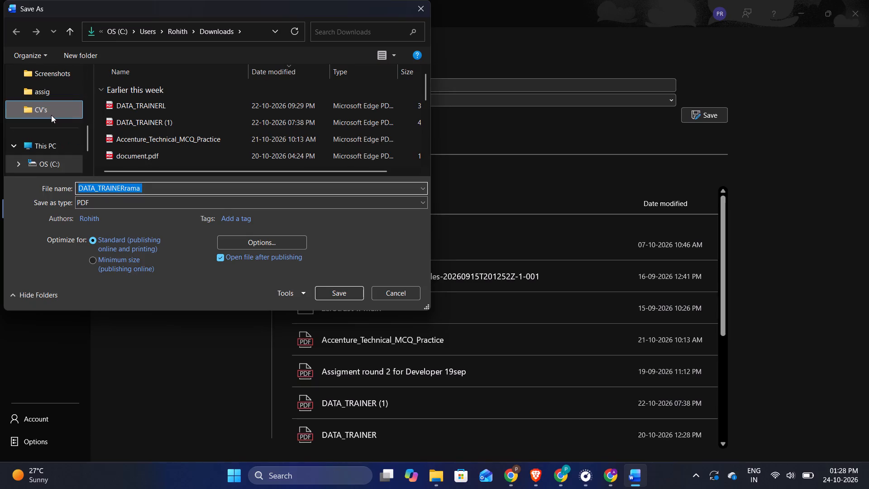
left_click(330, 293)
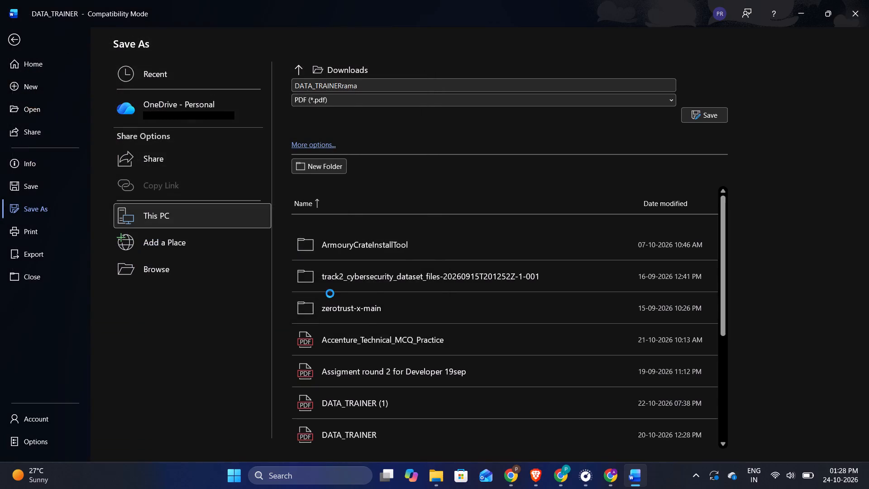
key("alt+Tab")
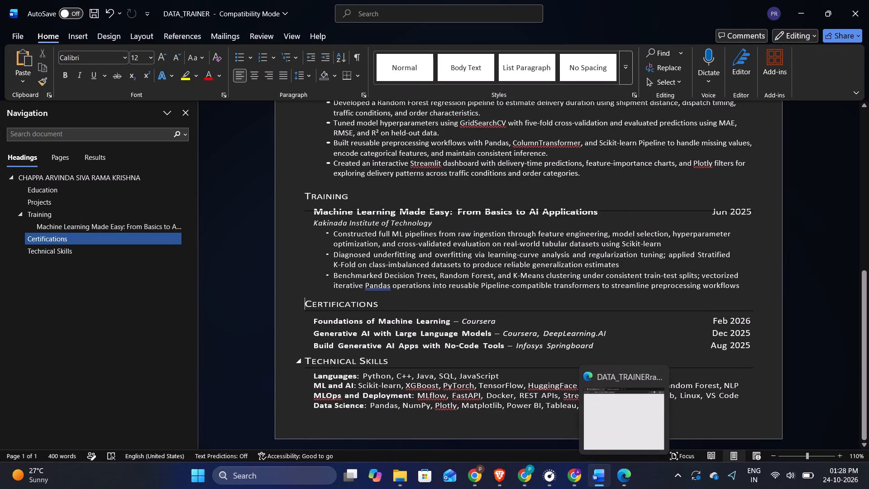
left_click(657, 381)
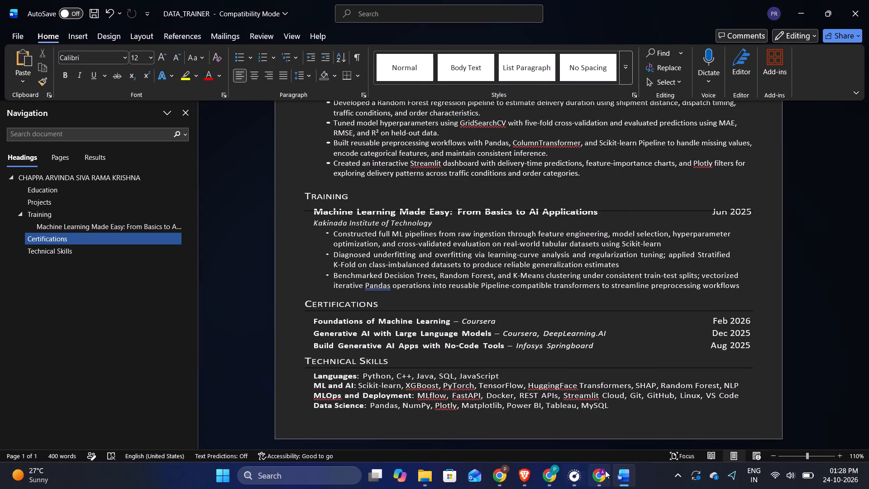
Switch to the Handshake onboarding page in Chrome and upload DATA_TRAINERrama from the CV's folder as the resume.
left_click(605, 470)
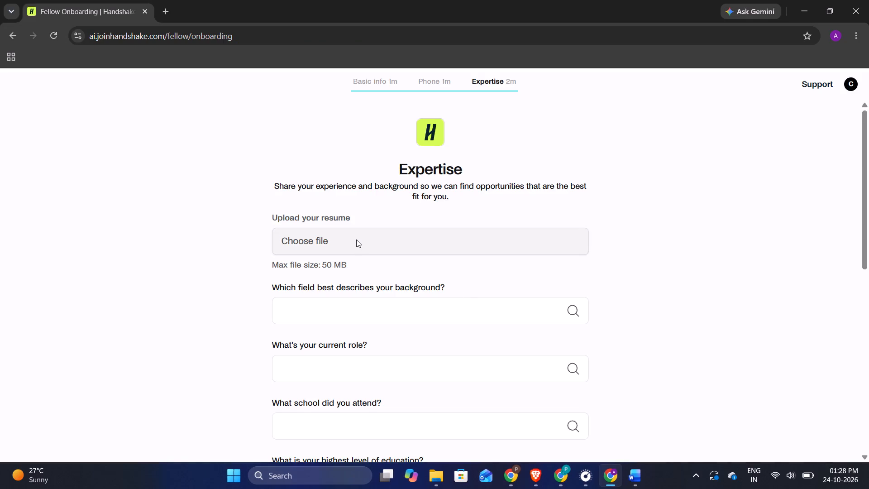
left_click(832, 42)
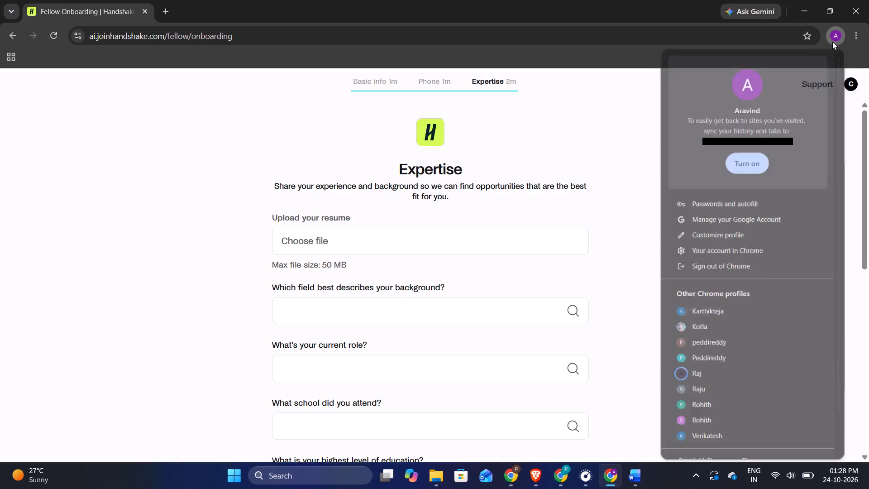
left_click(621, 182)
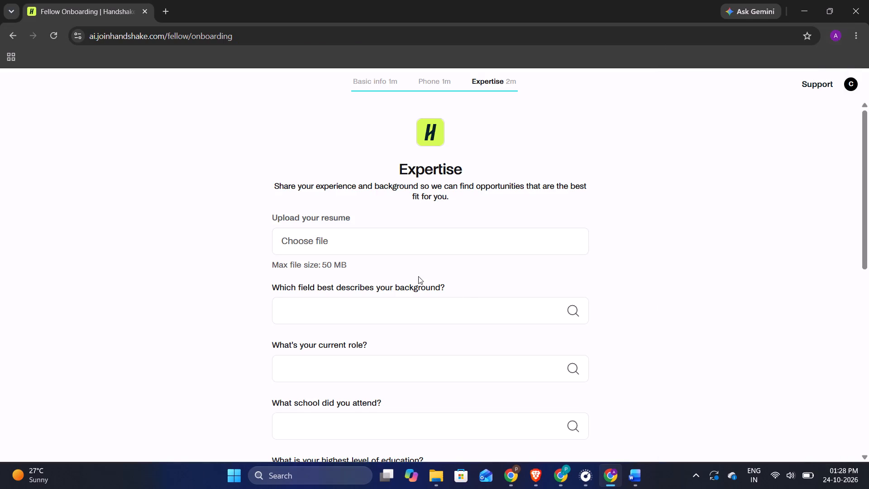
left_click(427, 252)
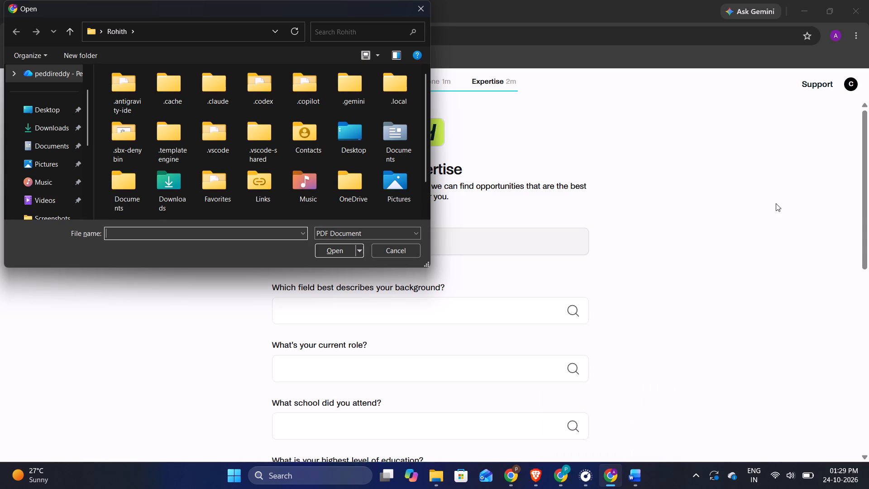
key("Tab")
key("alt+Tab")
scroll(776, 203, "up", 6)
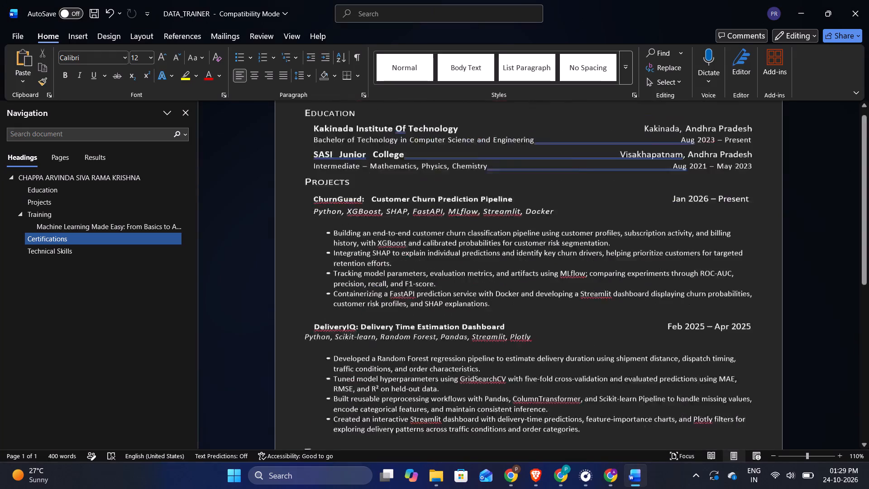
key("alt+Tab")
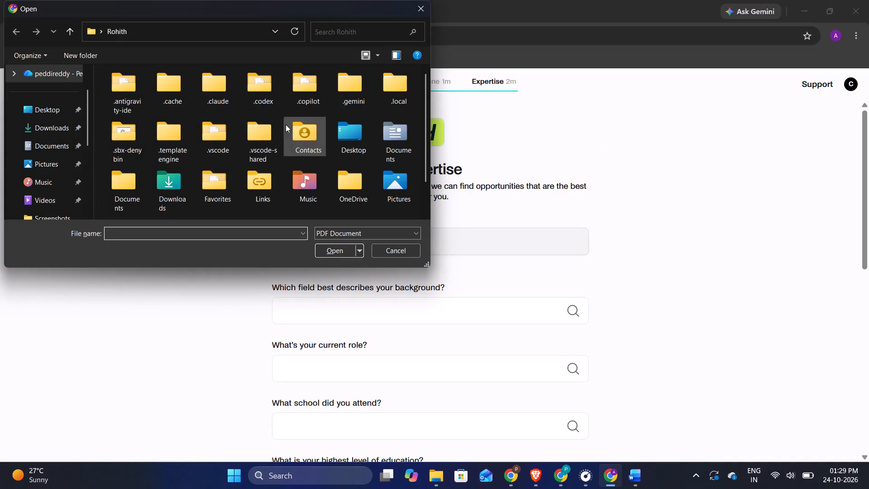
left_click(47, 130)
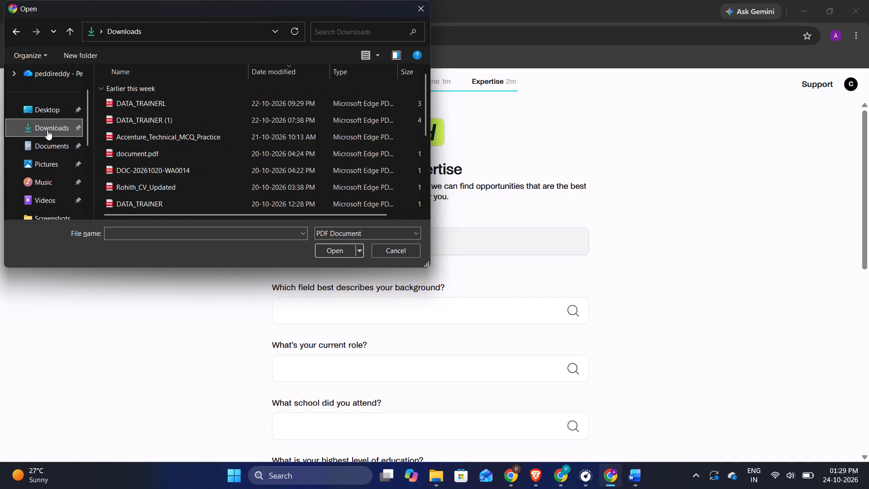
scroll(37, 193, "down", 1)
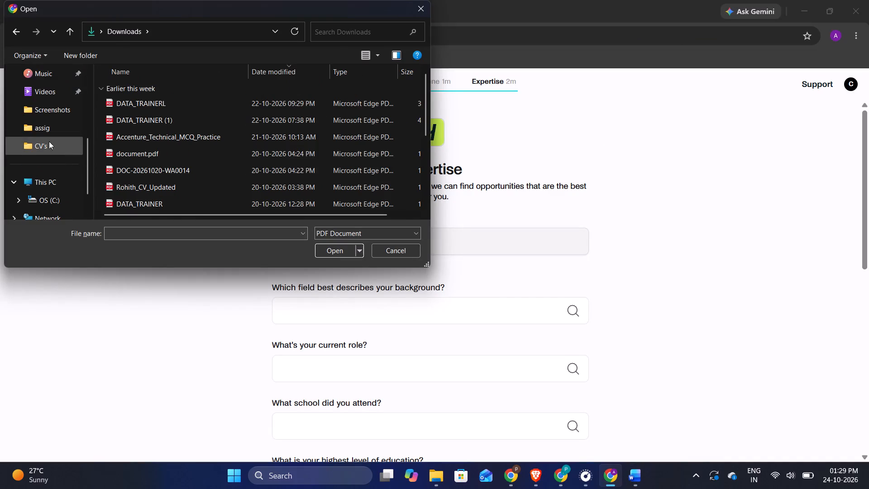
left_click(45, 151)
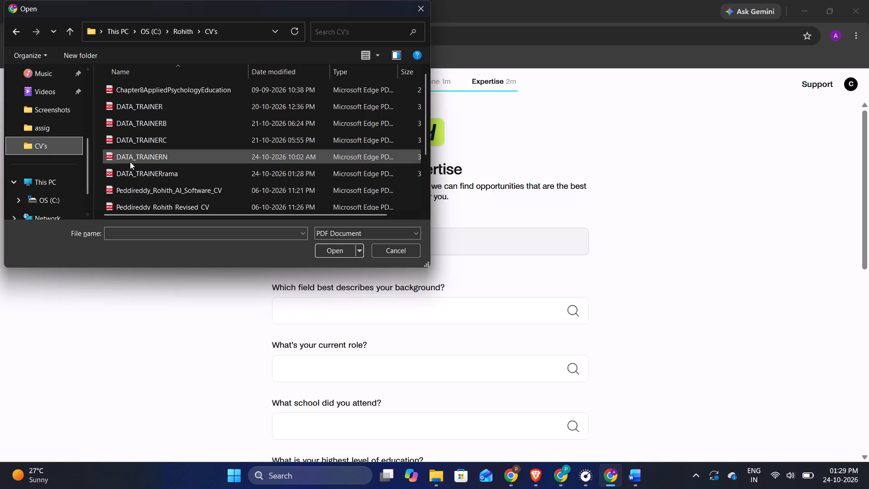
left_click(148, 169)
left_click(330, 249)
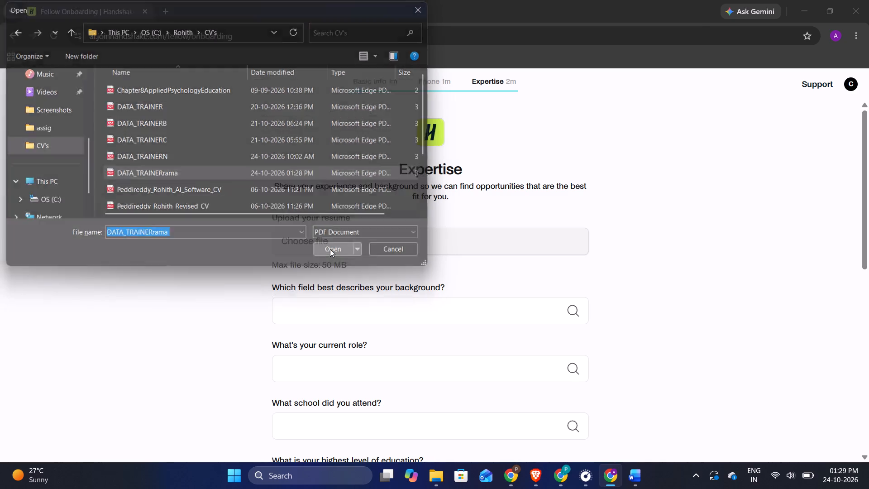
Set the field that best describes the background to Computer Science.
left_click(331, 292)
scroll(347, 196, "up", 2)
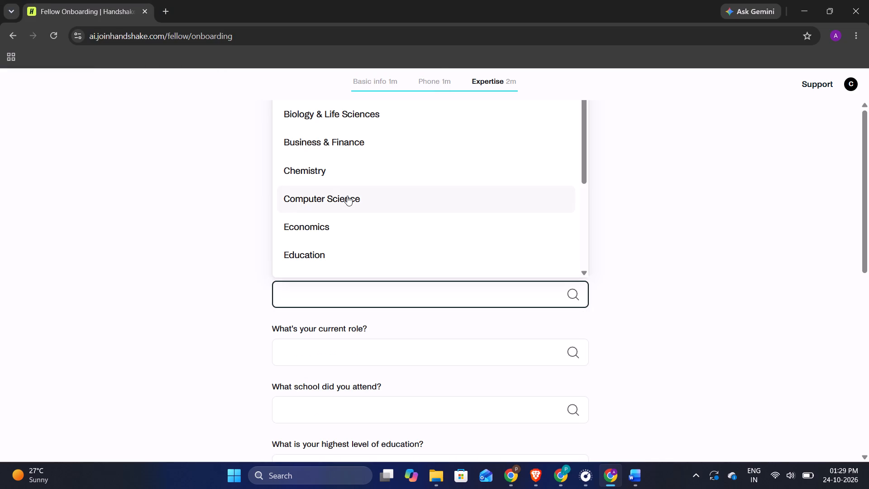
scroll(347, 196, "up", 2)
scroll(347, 196, "down", 1)
scroll(347, 196, "up", 4)
scroll(220, 211, "up", 1)
scroll(630, 317, "up", 2)
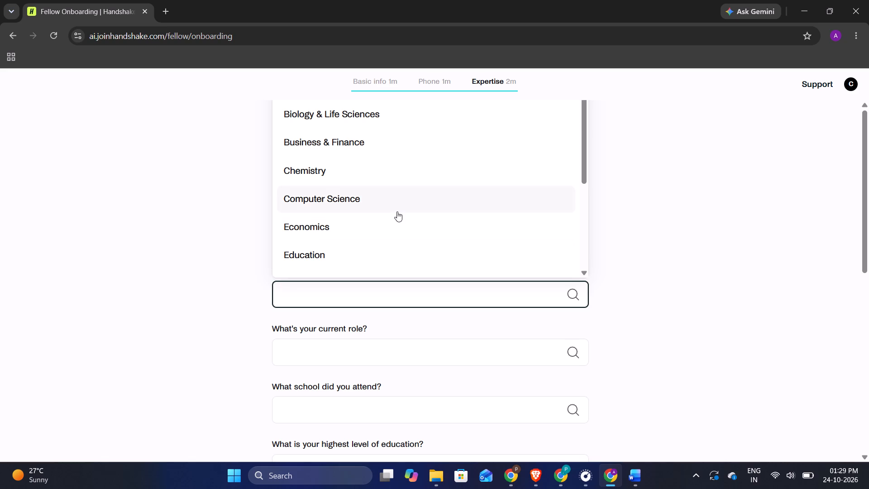
left_click(397, 211)
Add Machine Learning and Natural Language Processing as background sub-fields.
left_click(368, 345)
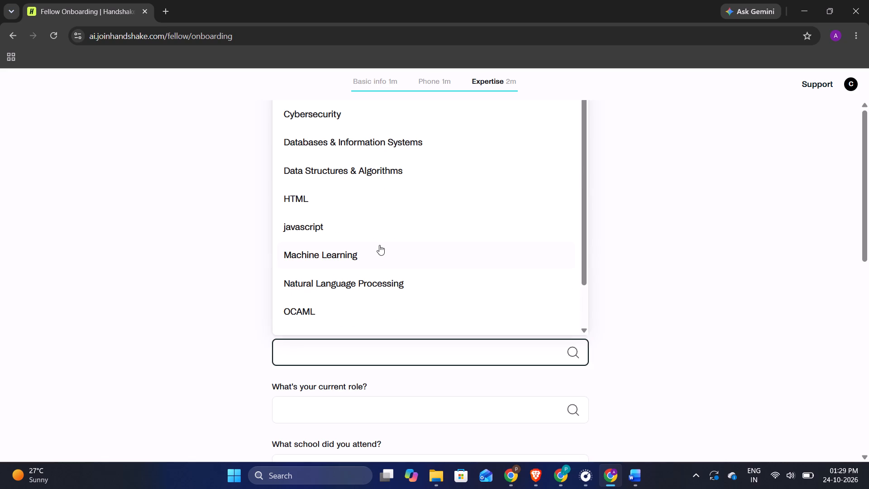
scroll(379, 245, "up", 2)
left_click(346, 253)
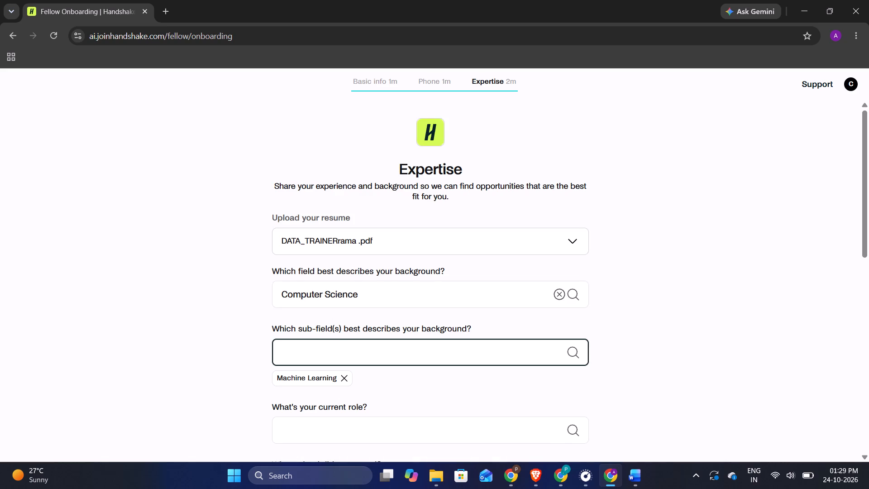
left_click(339, 342)
left_click(356, 259)
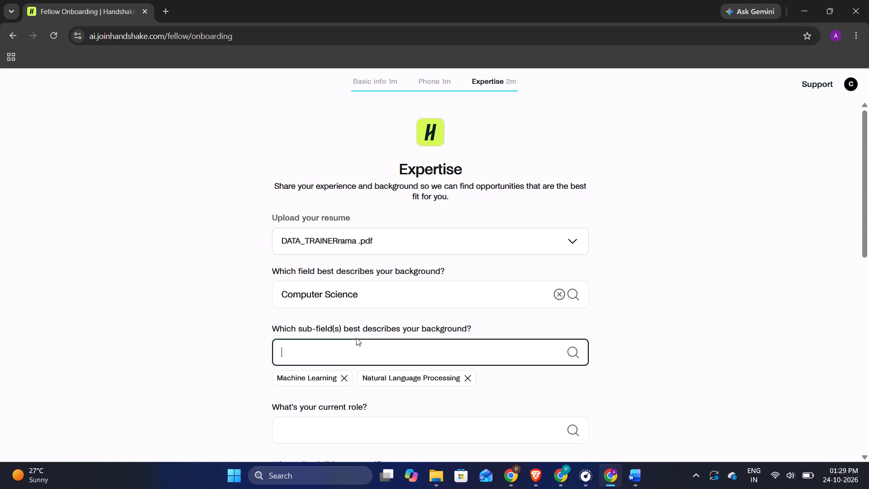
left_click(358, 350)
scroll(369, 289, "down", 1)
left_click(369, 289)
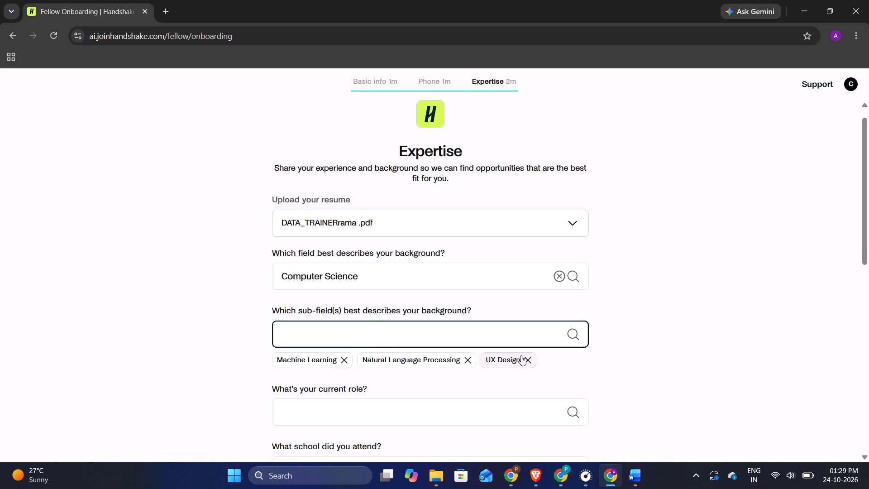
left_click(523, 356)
Add python as a background sub-field.
left_click(480, 334)
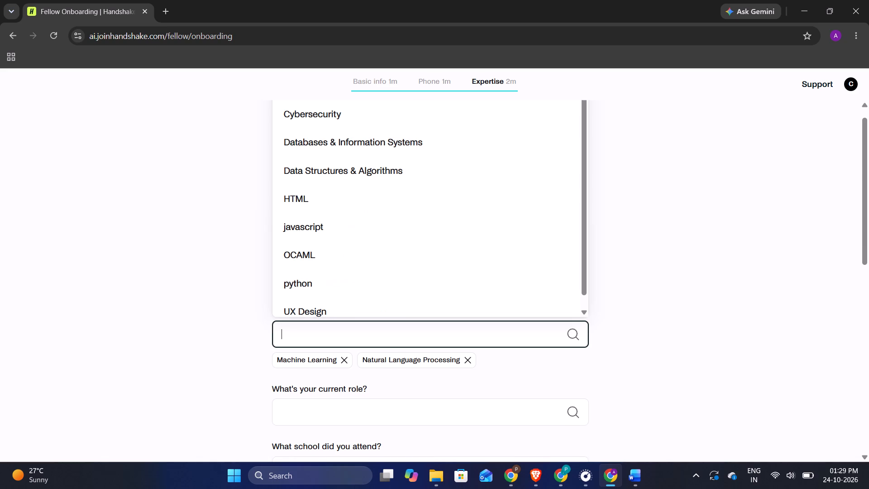
left_click(341, 279)
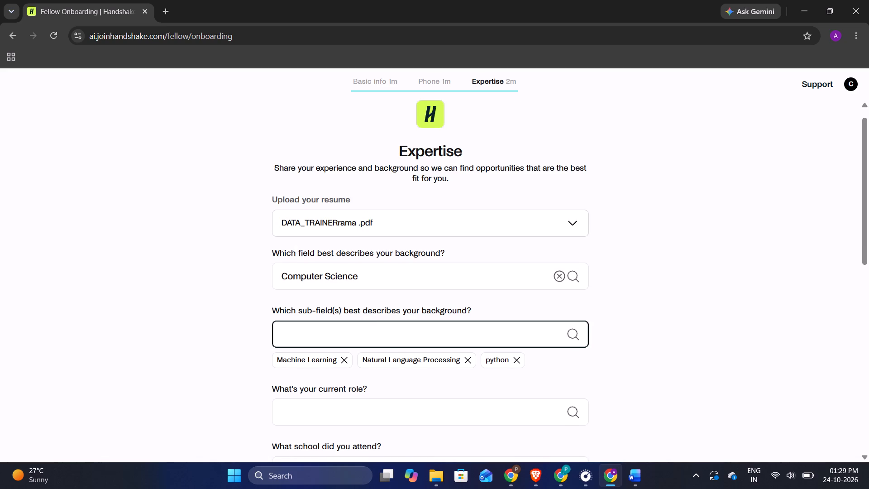
Add Databases & Information Systems as a background sub-field.
left_click(376, 335)
left_click(371, 154)
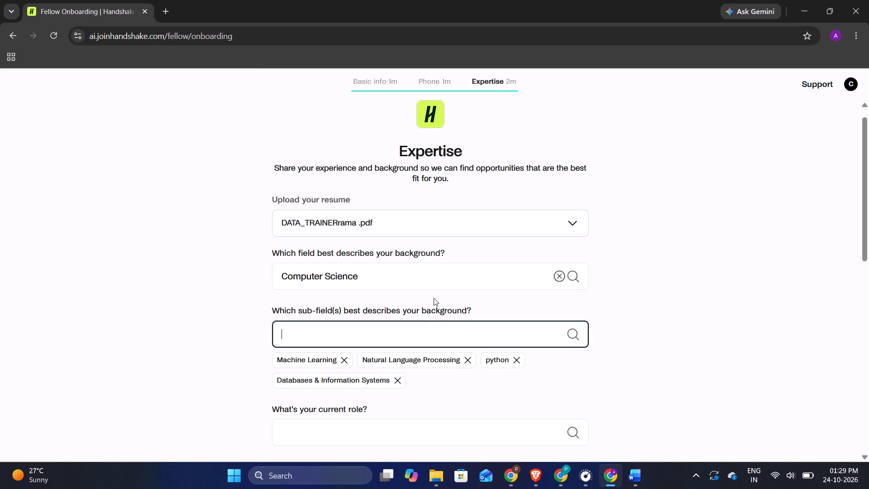
Set the current role to Student.
scroll(434, 298, "down", 1)
scroll(434, 298, "up", 2)
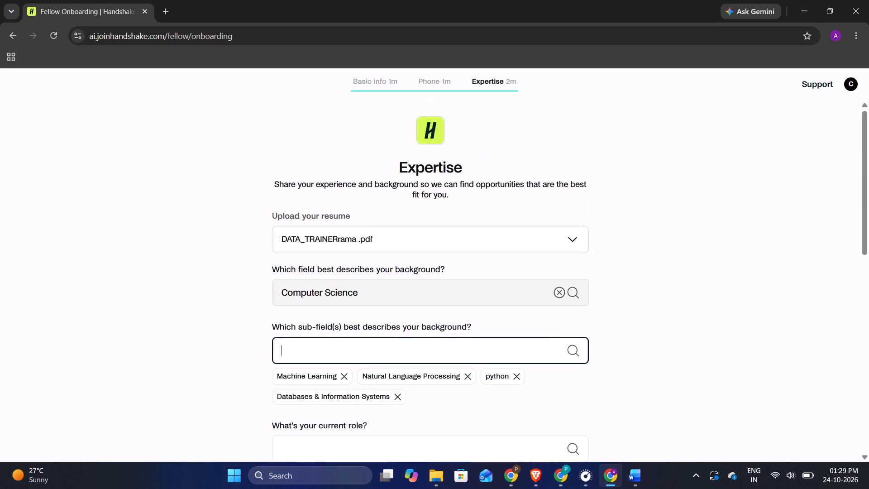
scroll(368, 367, "down", 1)
left_click(355, 406)
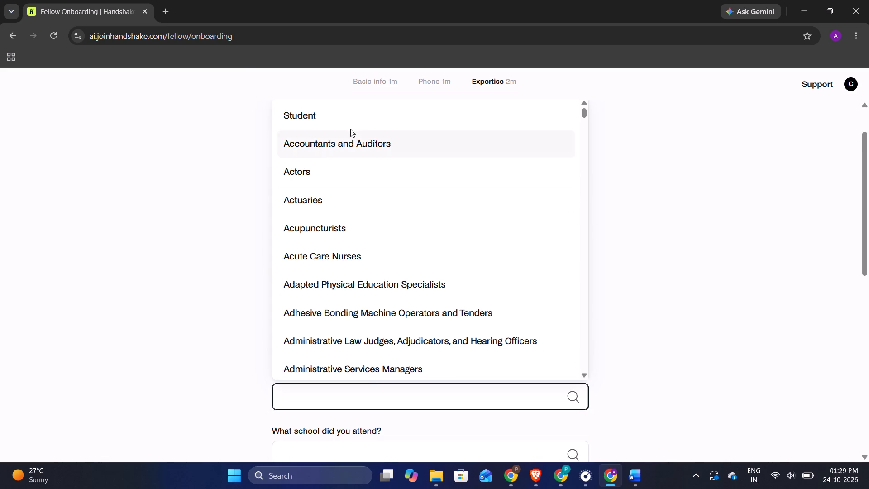
double_click(350, 127)
Choose Other as the school attended.
scroll(355, 279, "down", 2)
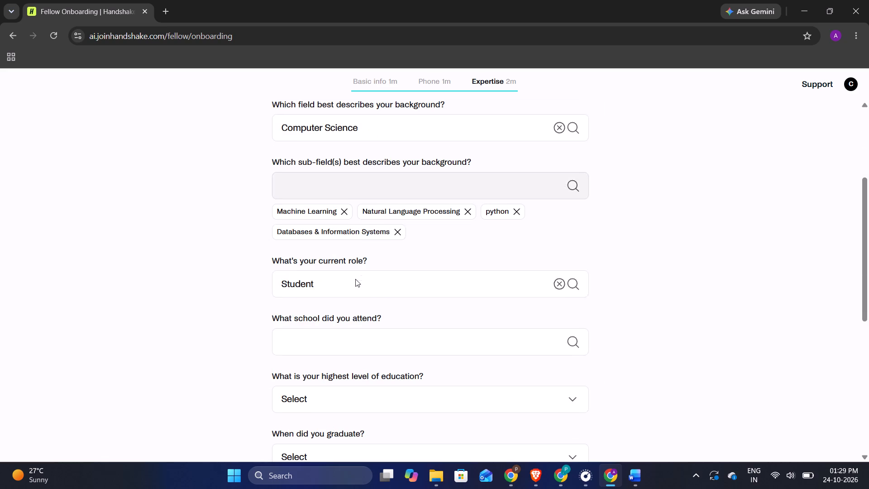
left_click(353, 337)
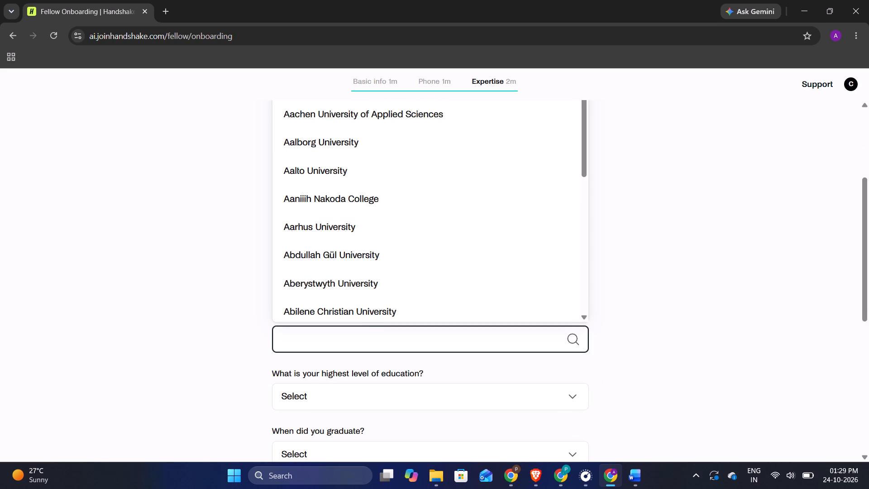
scroll(368, 319, "down", 9)
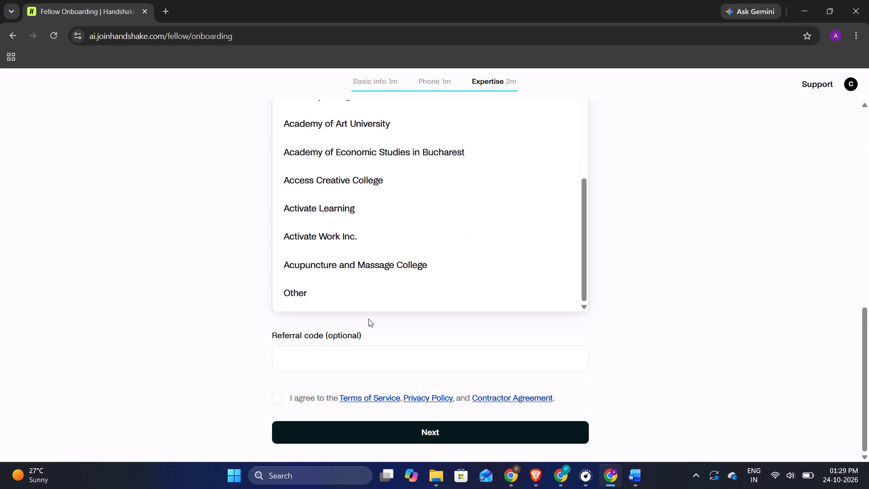
left_click(378, 300)
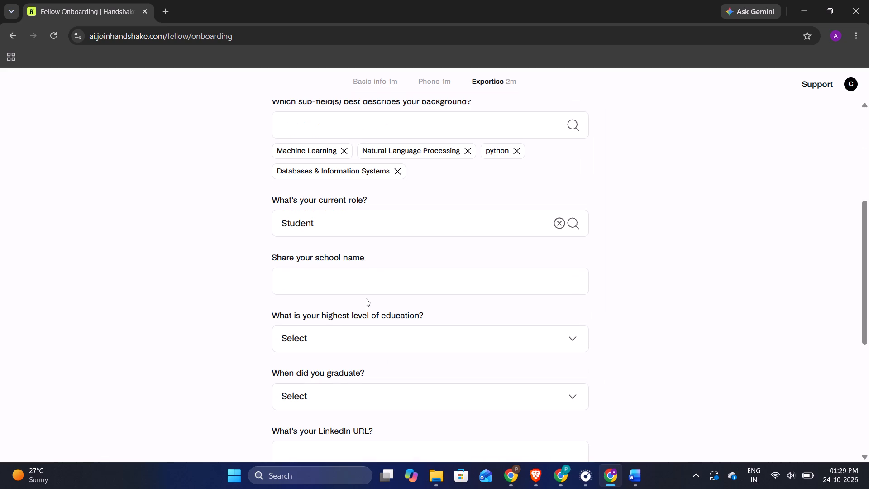
Enter Kakinada Institute Of Technology as the school name.
left_click(367, 296)
left_click(372, 285)
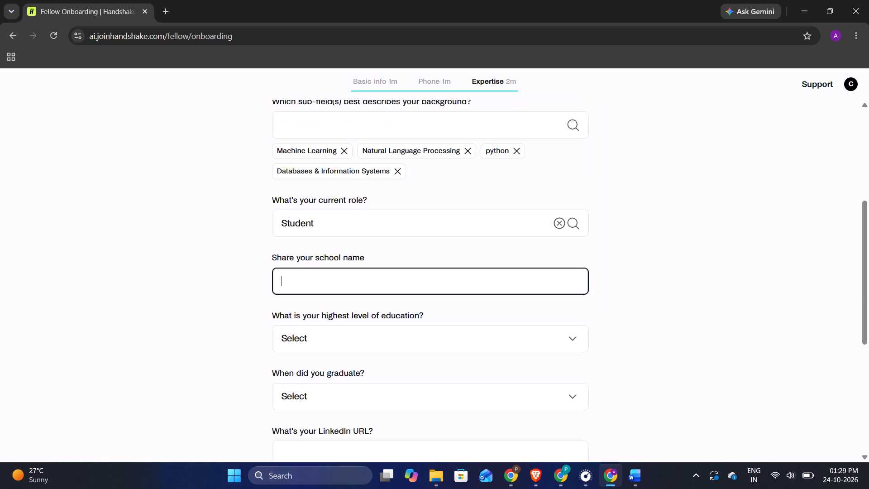
type("Kaki")
type("nada")
key("space")
type("Int")
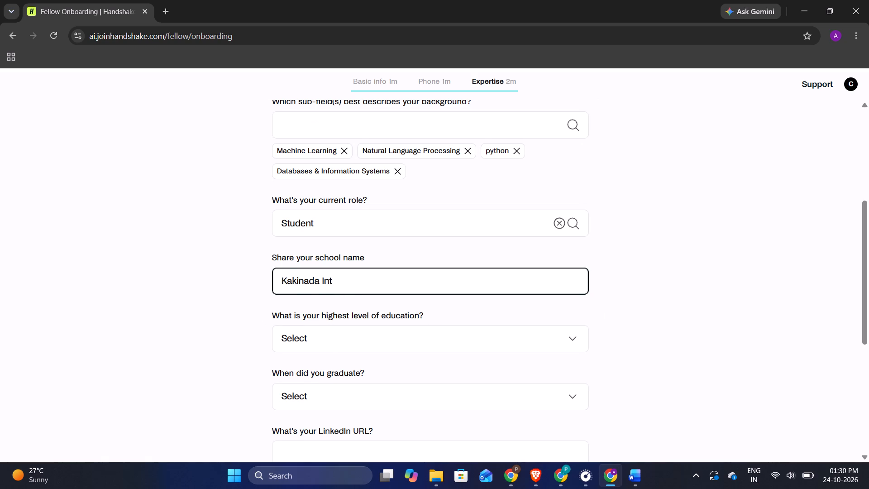
key("BackSpace")
type("stitu")
type("te")
key("space")
type("Of Tecj")
key("BackSpace")
type("hnology")
key("space")
Open the choices for the highest level of education.
scroll(372, 285, "down", 1)
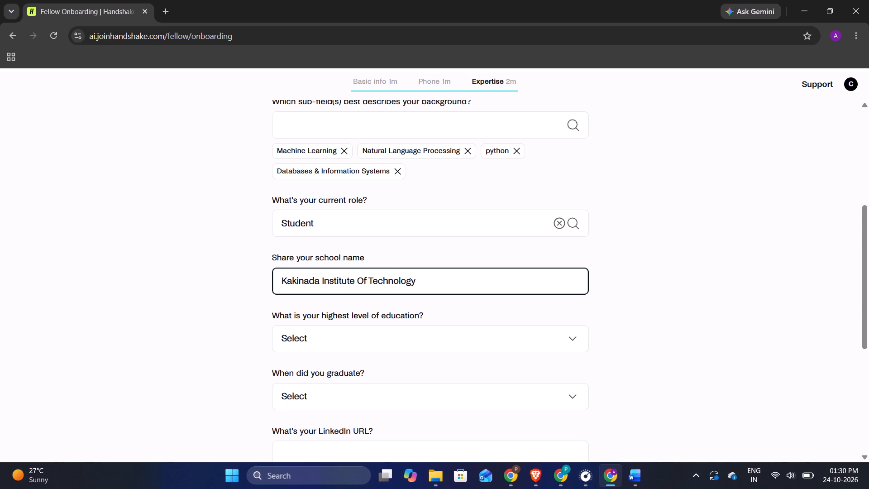
left_click(368, 315)
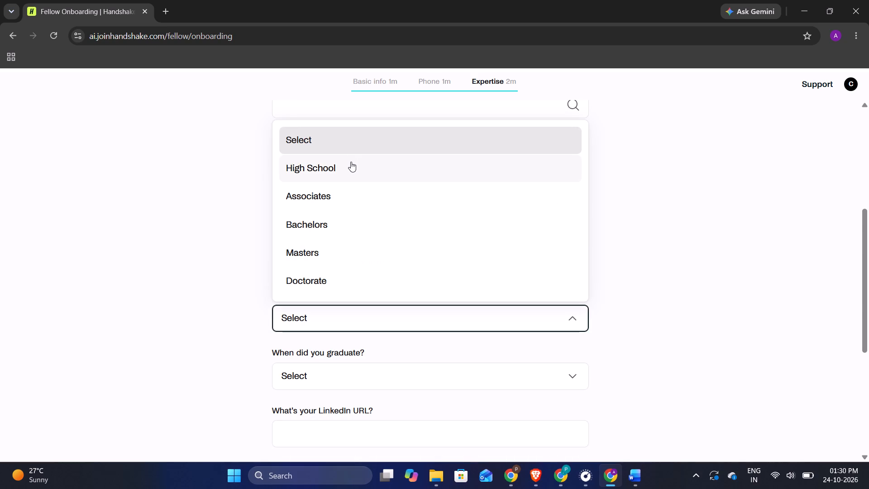
Choose High School as the highest level of education.
left_click(351, 163)
Set the graduation year to 2027.
scroll(353, 287, "down", 1)
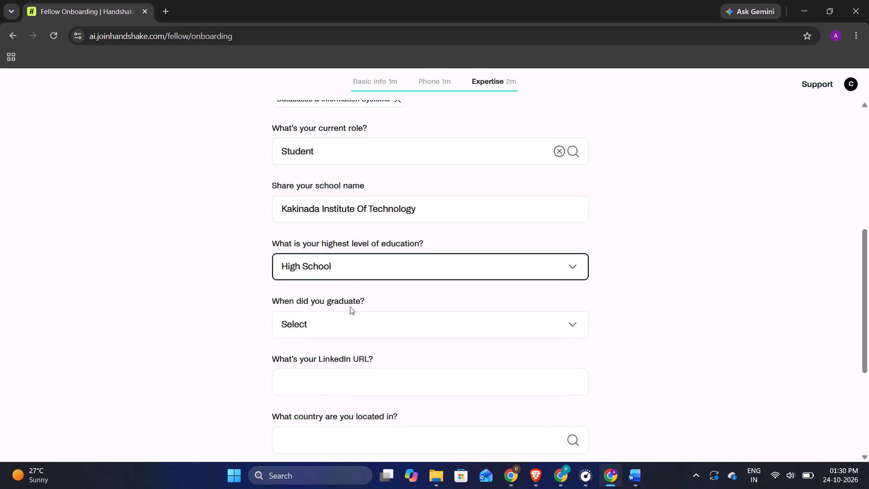
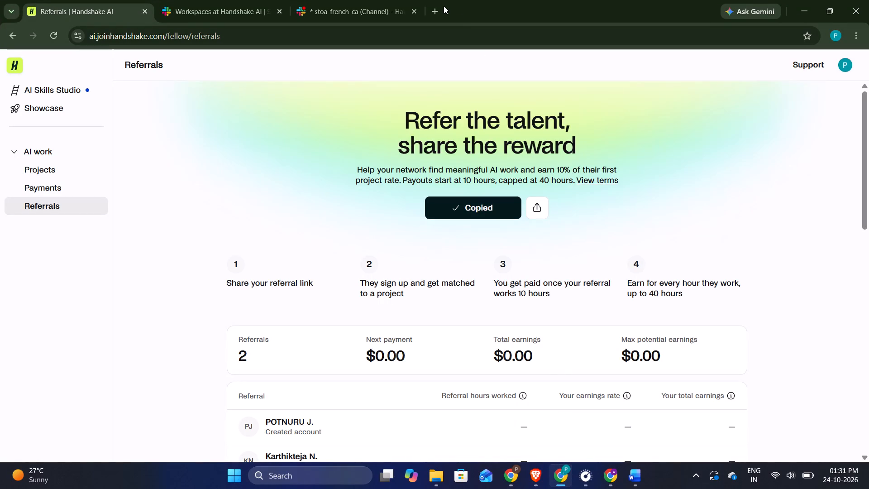
Paste the copied referral link into a new tab's address to read its referral code, and return to the fellow onboarding form.
left_click(436, 7)
key("ctrl+v")
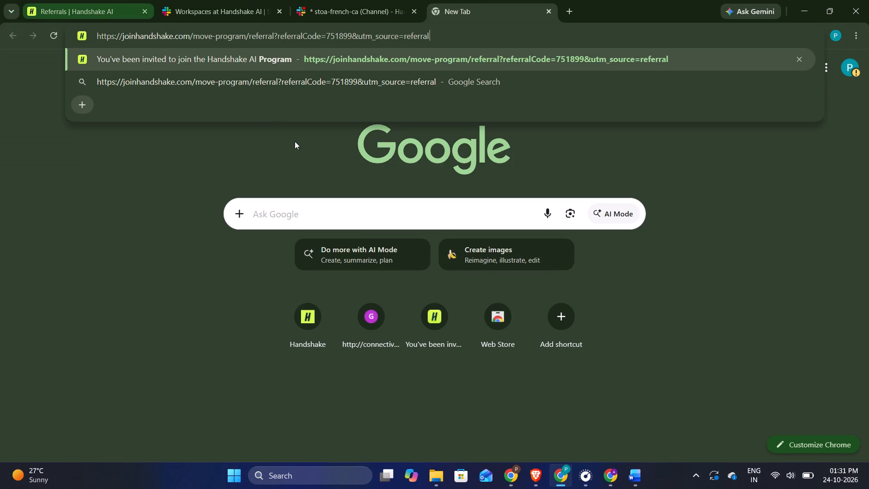
left_click(613, 478)
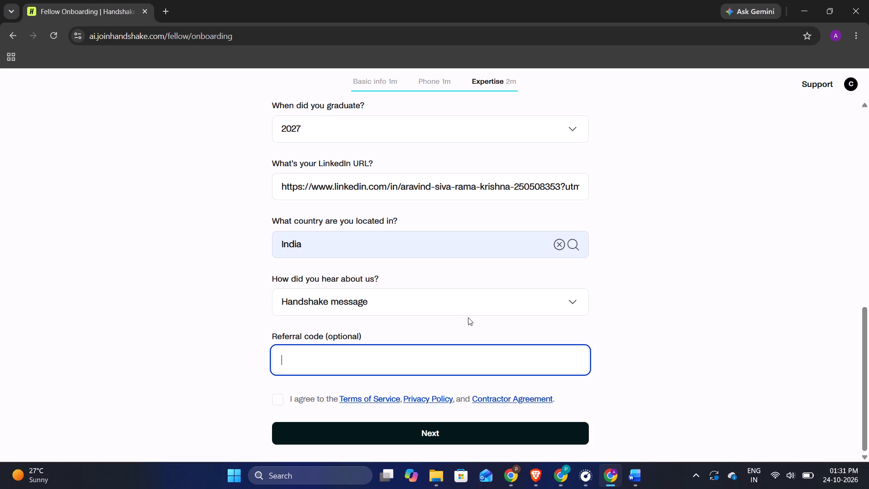
Enter the referral code in the optional field of the Expertise form.
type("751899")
Agree to the Terms of Service, Privacy Policy and Contractor Agreement, and submit the Expertise form.
left_click(278, 397)
left_click(324, 436)
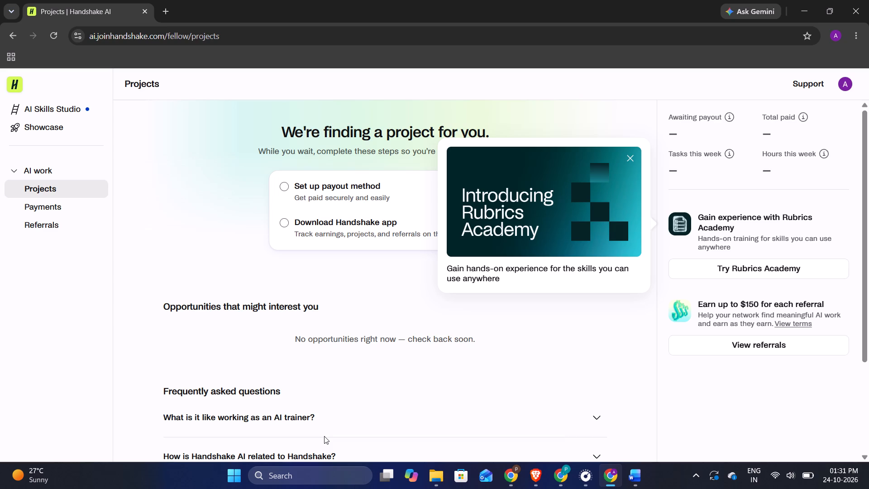
Dismiss the Rubrics Academy introduction on the Projects page.
left_click(161, 256)
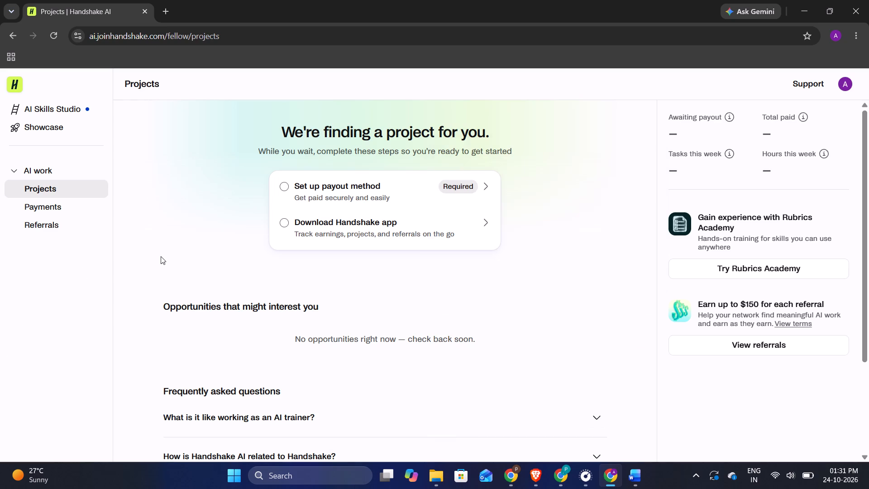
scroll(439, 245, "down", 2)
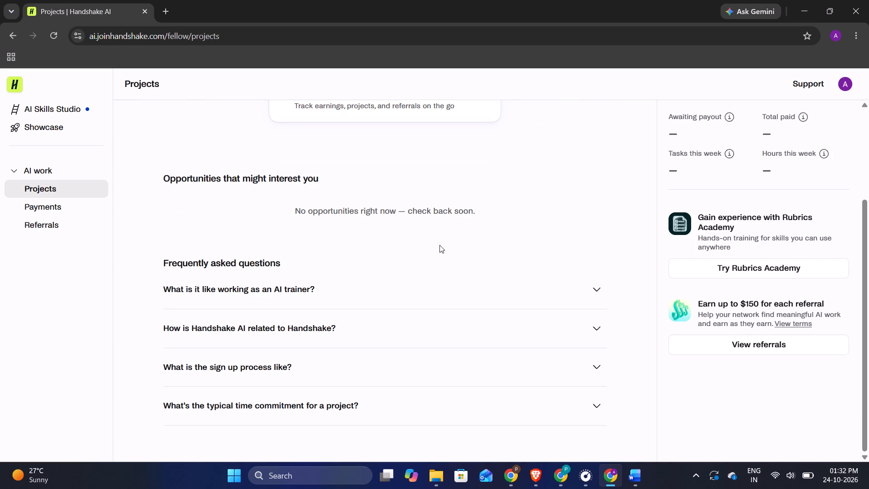
Switch to the other Chrome profile's window with the Referrals and Slack tabs and close that window.
key("alt+grave")
key("alt+Tab")
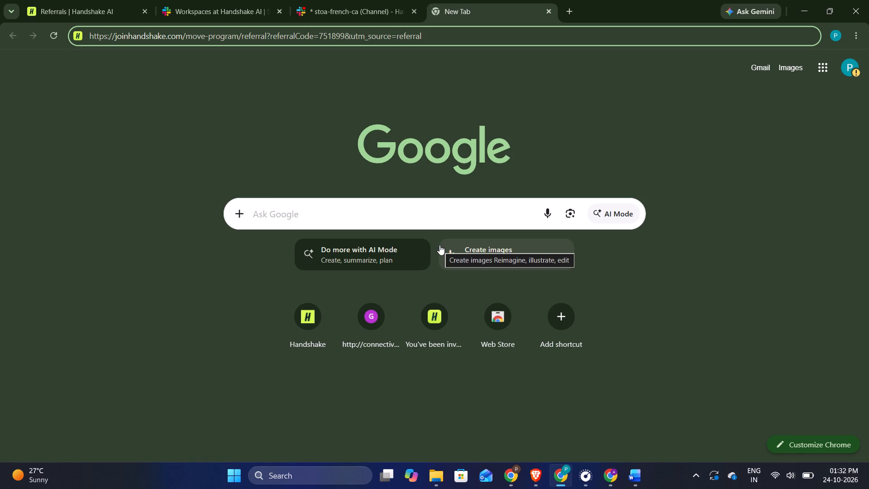
left_click(868, 3)
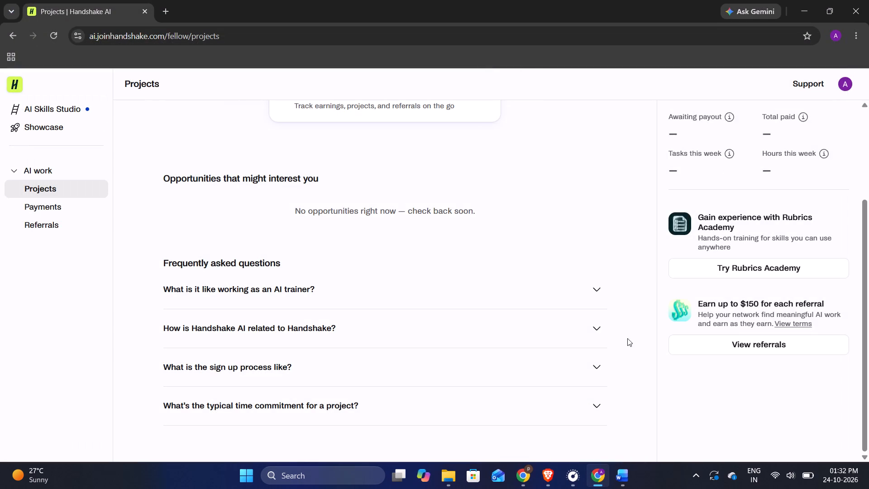